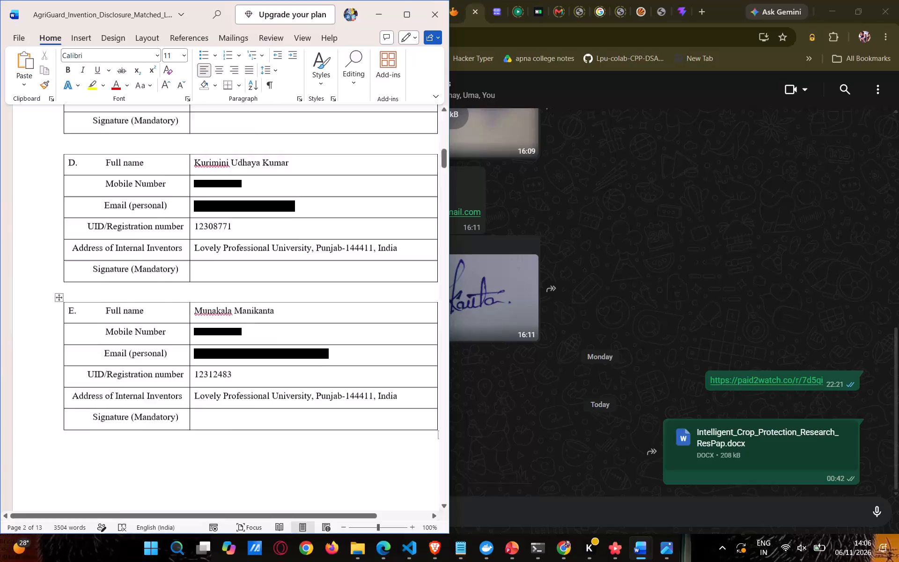
Insert the picture WhatsApp Image 2026-10-30 at 16.11.50 from Downloads into the Signature (Mandatory) cell of inventor E's table.
scroll(259, 210, "up", 6)
scroll(259, 210, "down", 6)
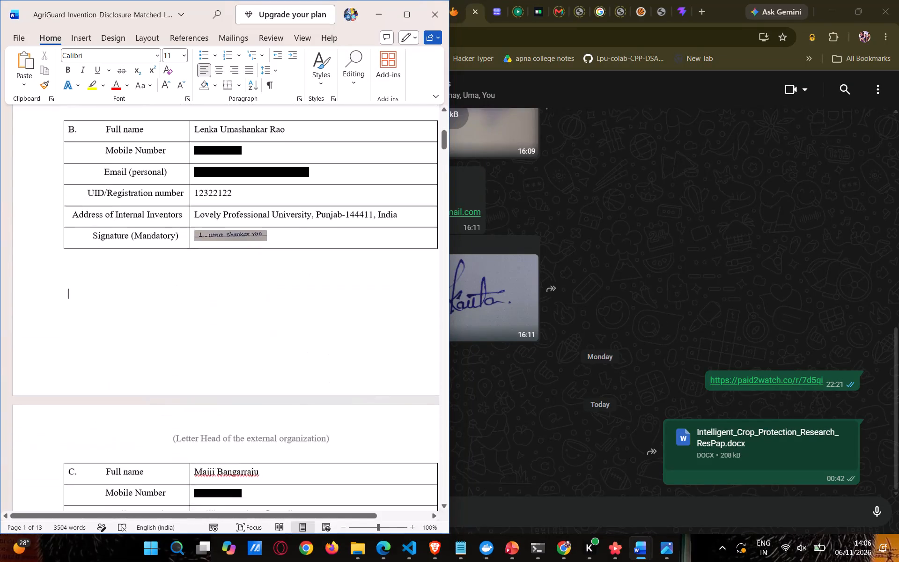
scroll(259, 210, "down", 5)
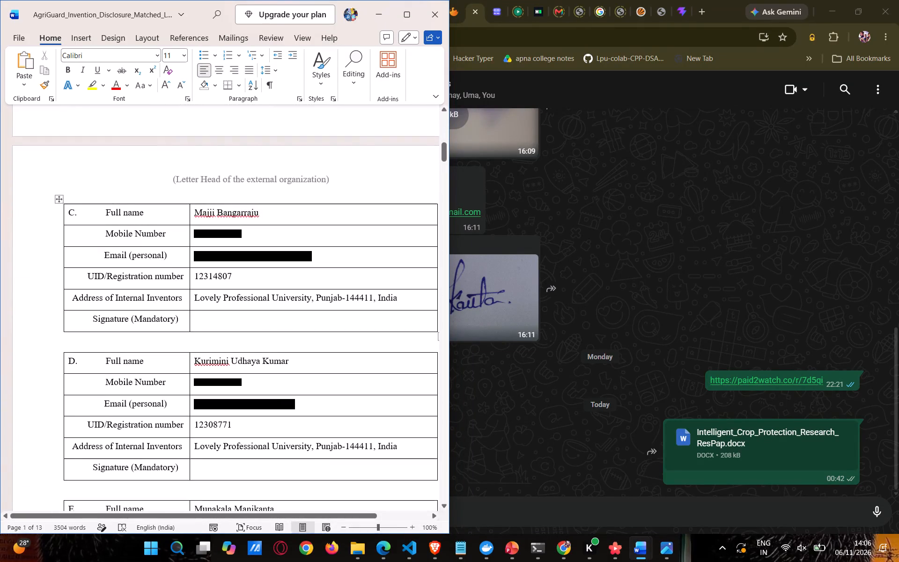
left_click(222, 320)
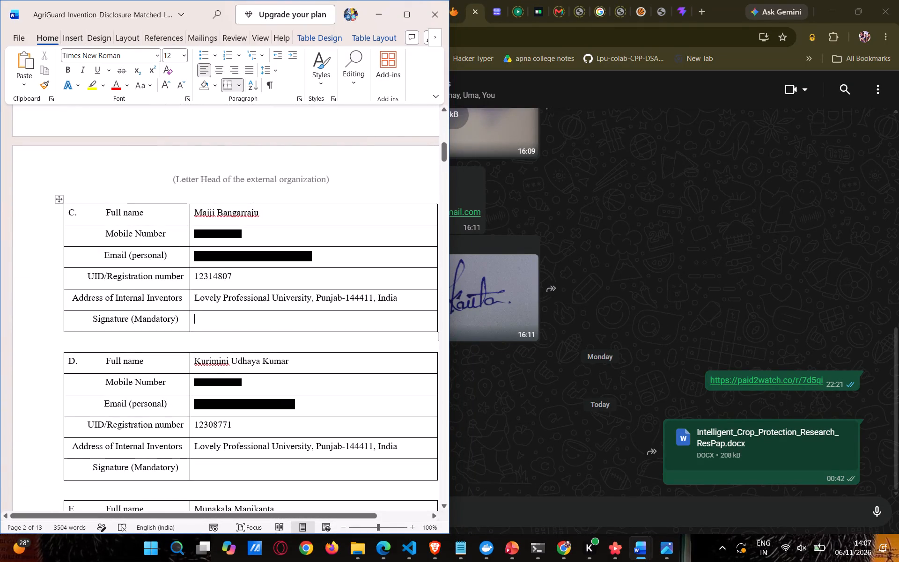
scroll(239, 364, "down", 4)
scroll(233, 410, "down", 2)
left_click(235, 361)
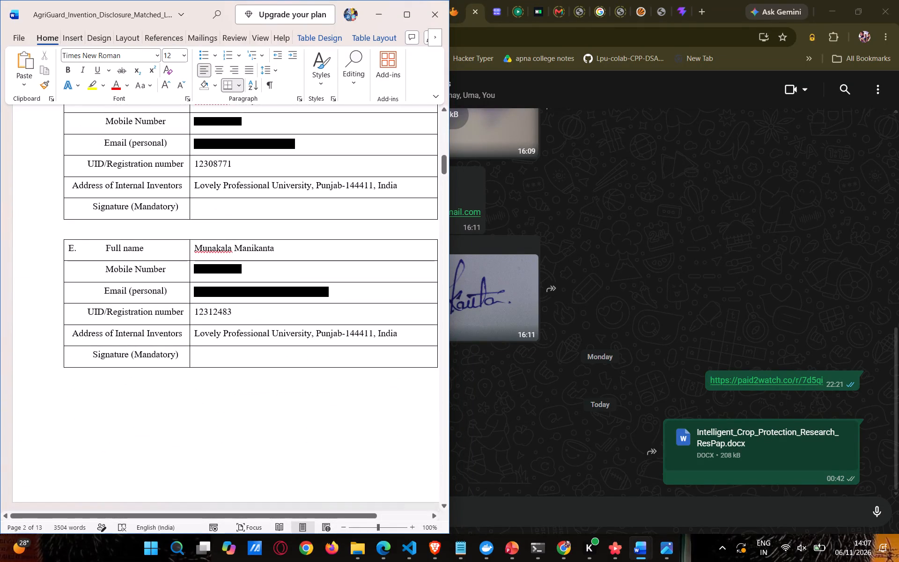
left_click(75, 37)
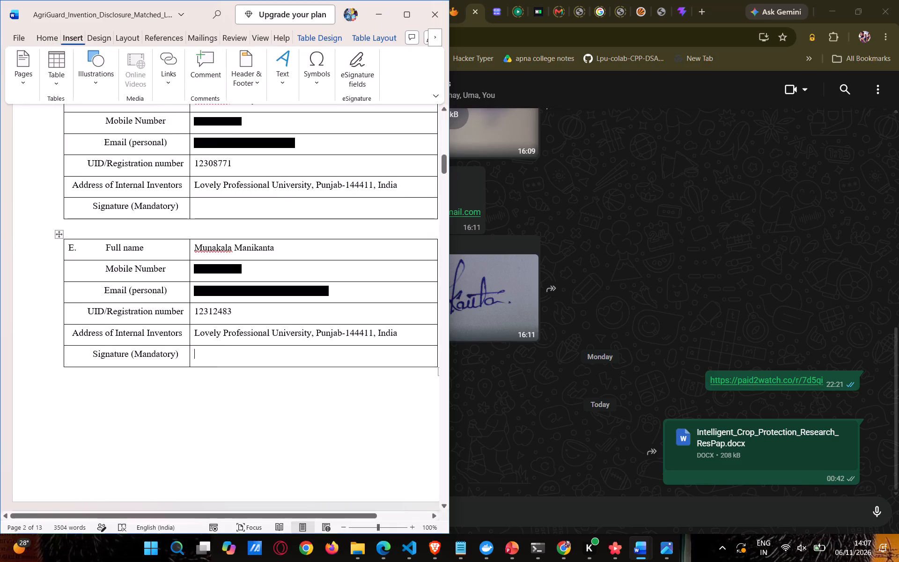
left_click(90, 81)
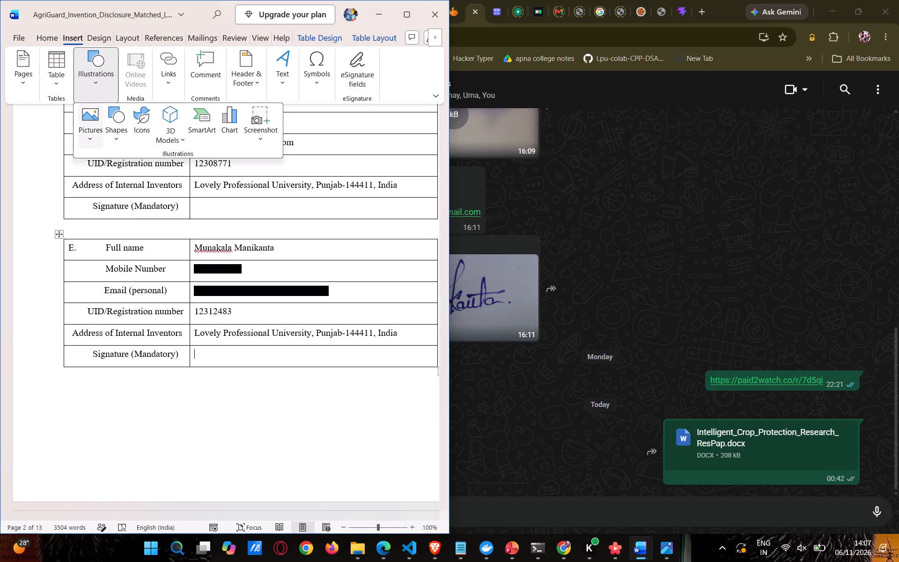
left_click(87, 139)
left_click(111, 172)
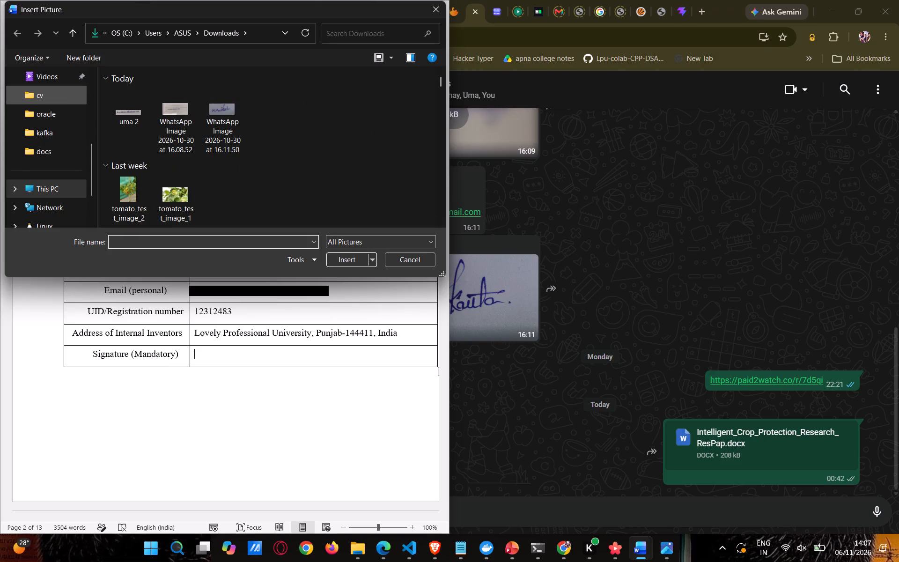
scroll(50, 89, "up", 2)
double_click(225, 115)
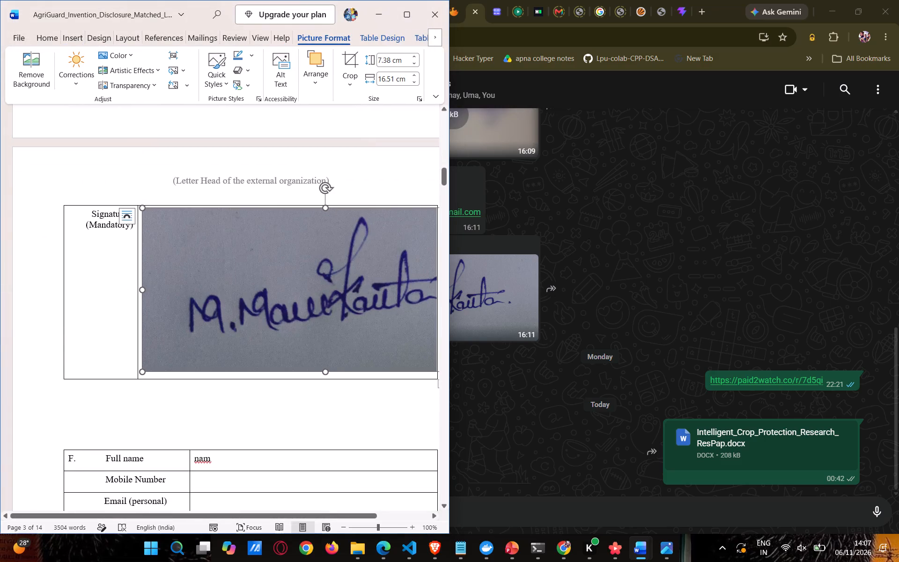
Shrink the signature picture in inventor E's signature cell to about 0.64 cm high and 2.69 cm wide.
left_click_drag(139, 370, 167, 225)
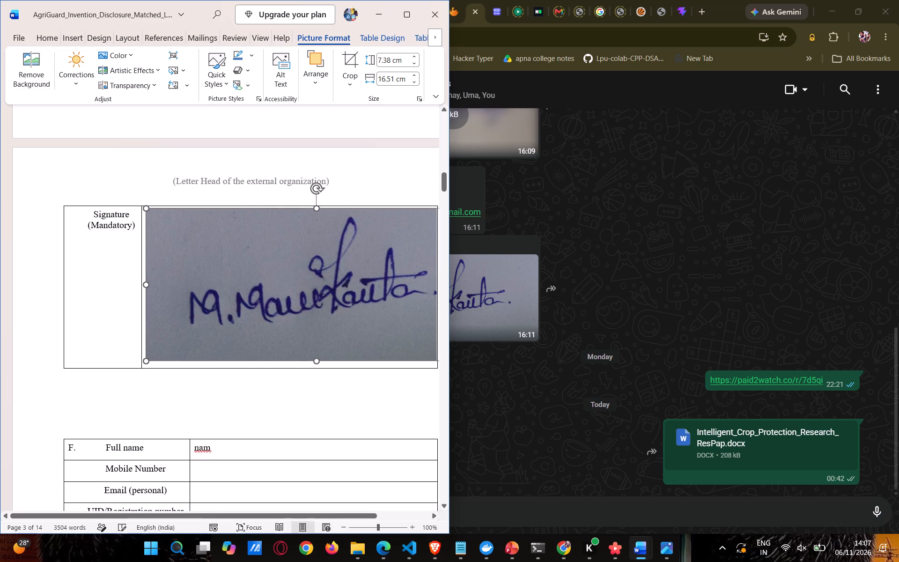
left_click_drag(317, 358, 306, 285)
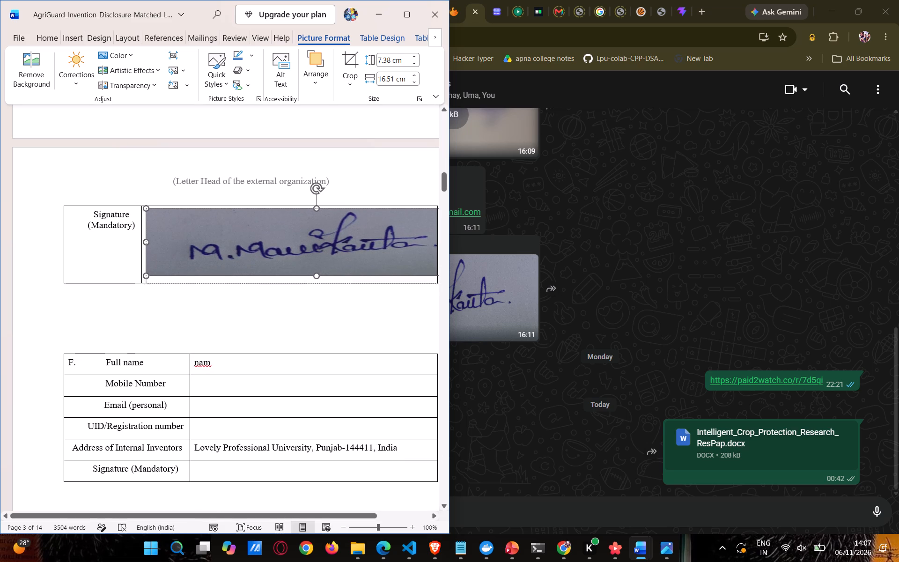
left_click_drag(306, 285, 306, 289)
left_click_drag(147, 291, 320, 237)
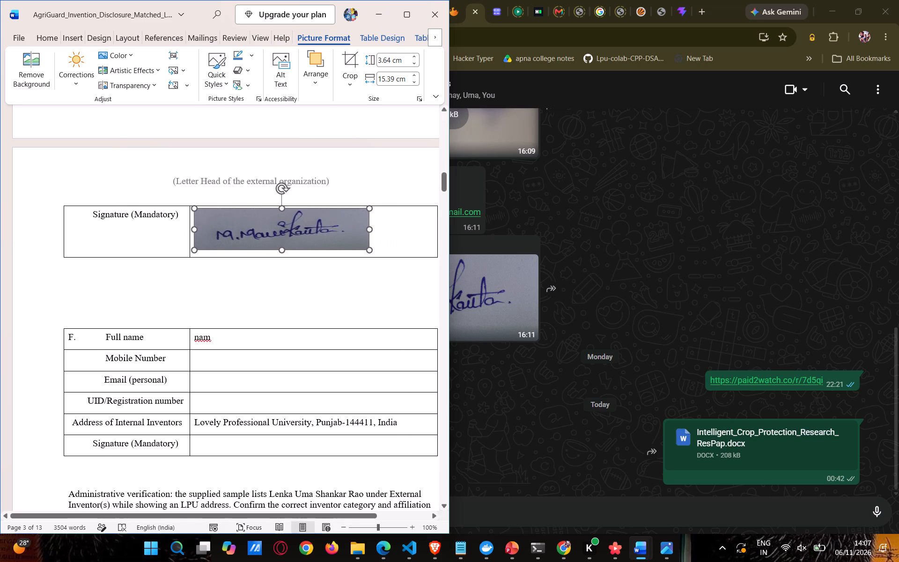
left_click_drag(320, 237, 427, 217)
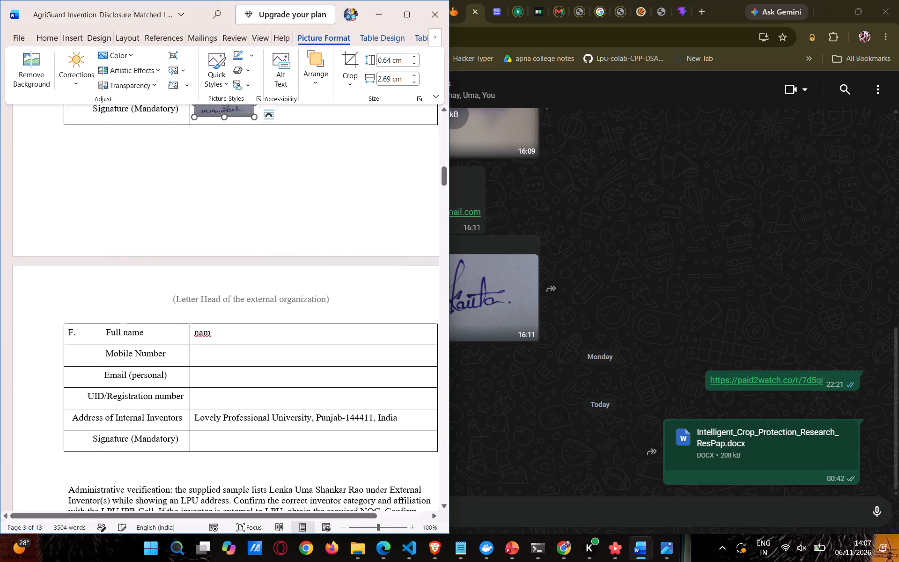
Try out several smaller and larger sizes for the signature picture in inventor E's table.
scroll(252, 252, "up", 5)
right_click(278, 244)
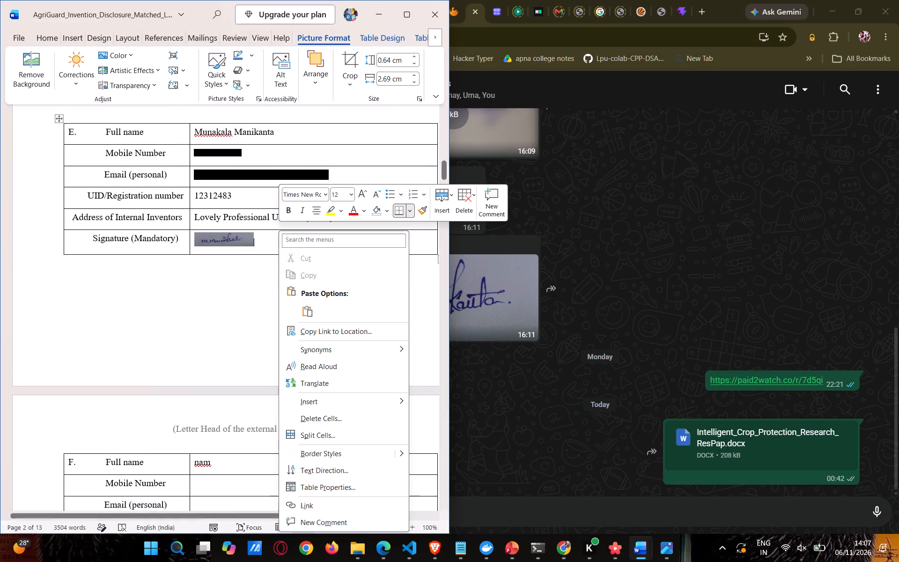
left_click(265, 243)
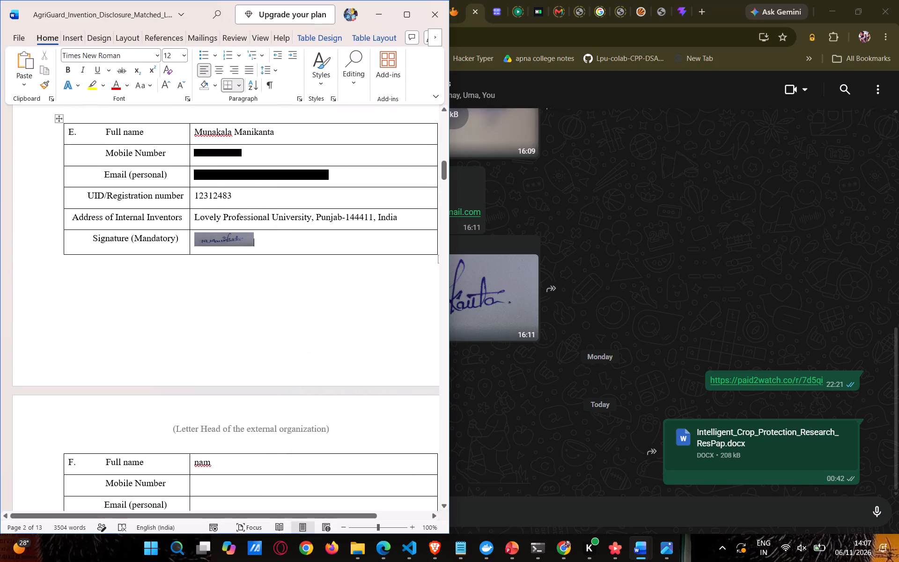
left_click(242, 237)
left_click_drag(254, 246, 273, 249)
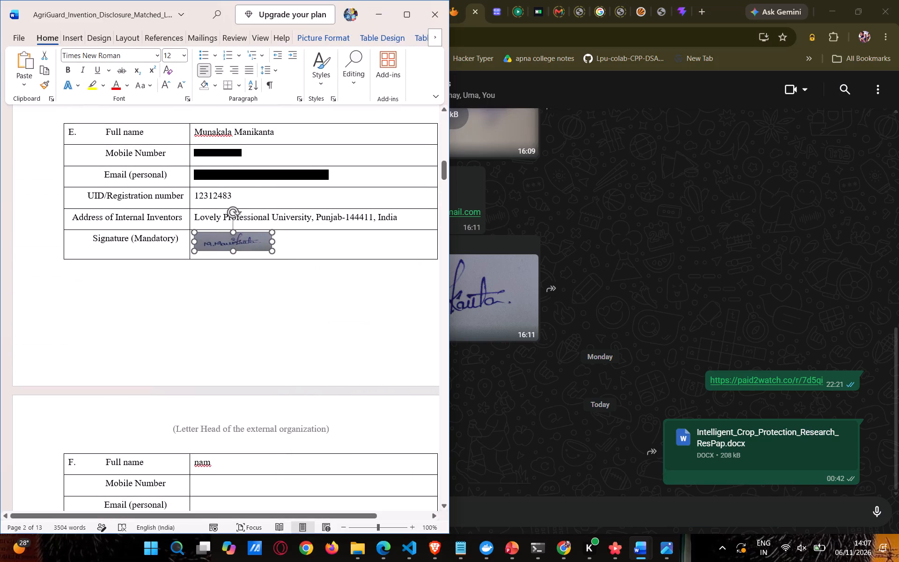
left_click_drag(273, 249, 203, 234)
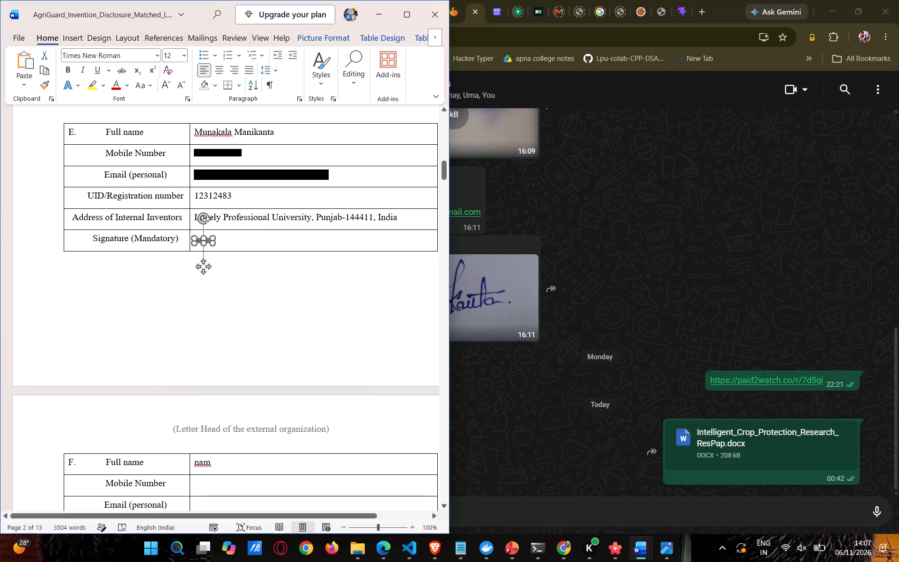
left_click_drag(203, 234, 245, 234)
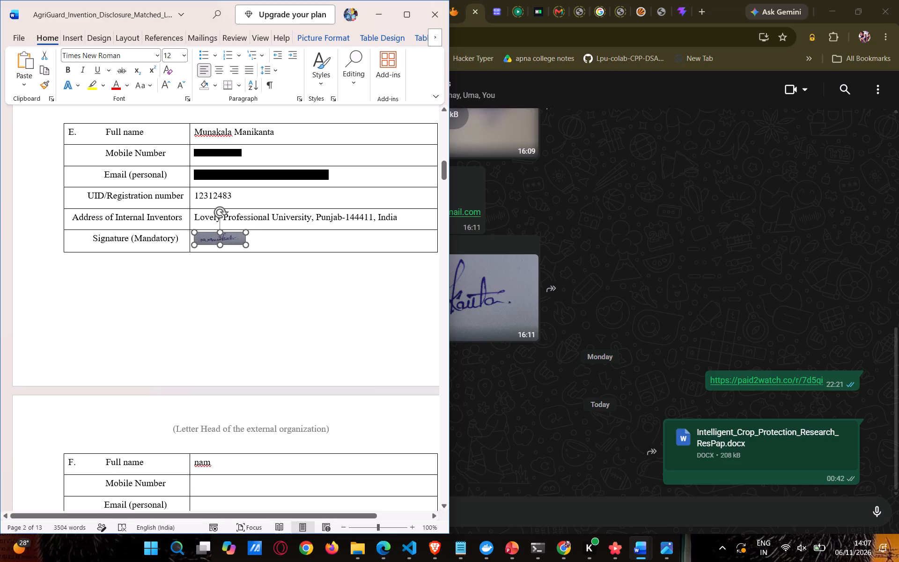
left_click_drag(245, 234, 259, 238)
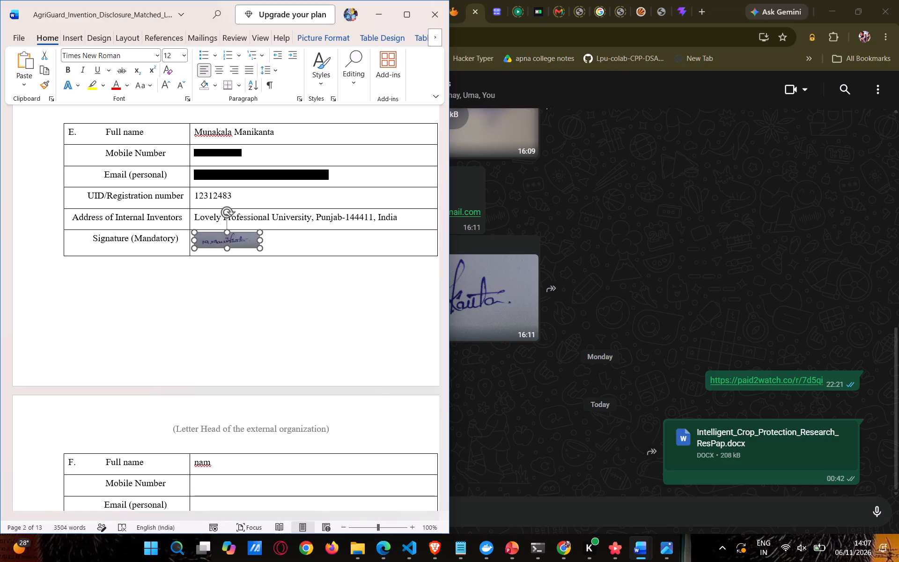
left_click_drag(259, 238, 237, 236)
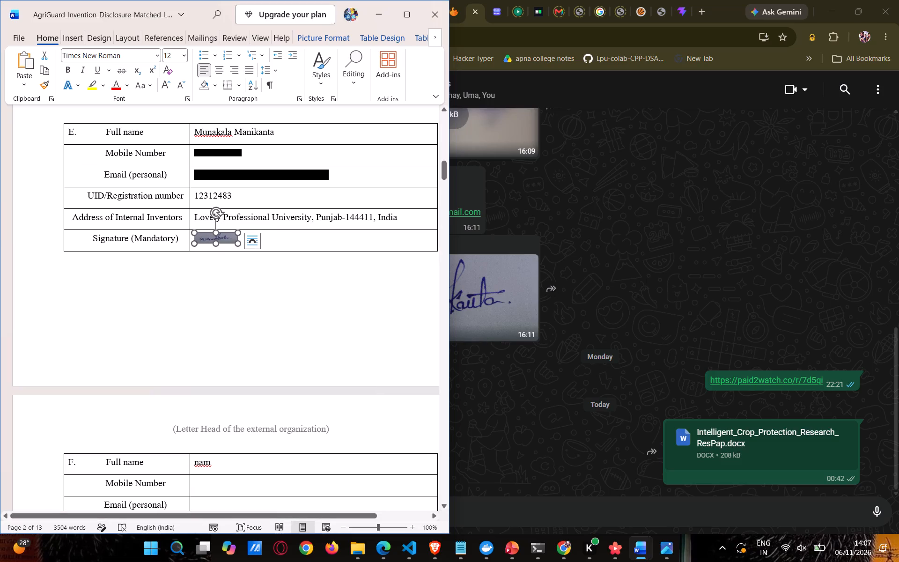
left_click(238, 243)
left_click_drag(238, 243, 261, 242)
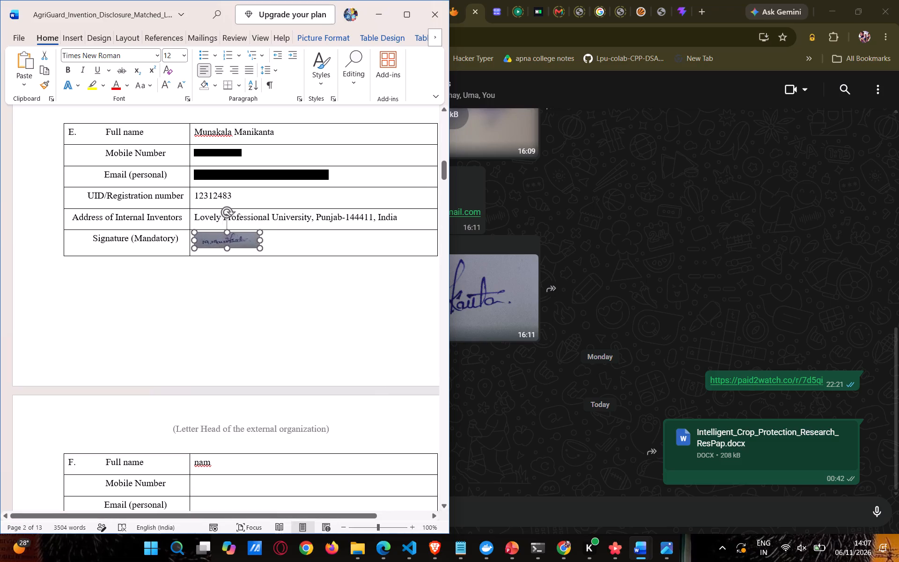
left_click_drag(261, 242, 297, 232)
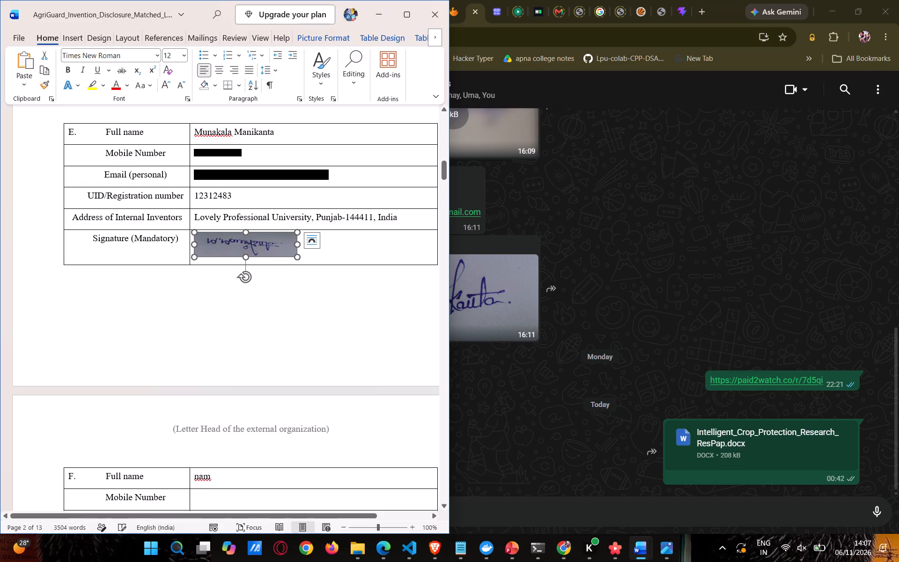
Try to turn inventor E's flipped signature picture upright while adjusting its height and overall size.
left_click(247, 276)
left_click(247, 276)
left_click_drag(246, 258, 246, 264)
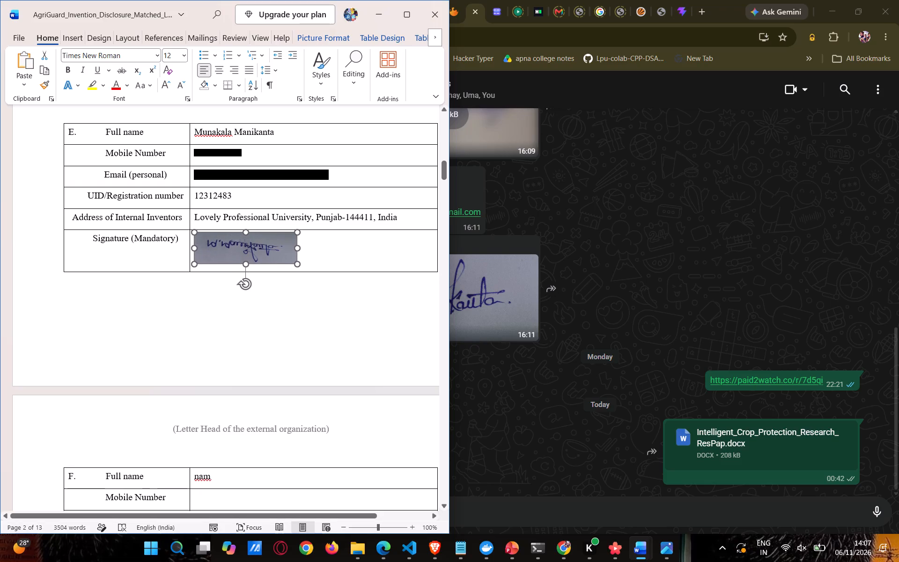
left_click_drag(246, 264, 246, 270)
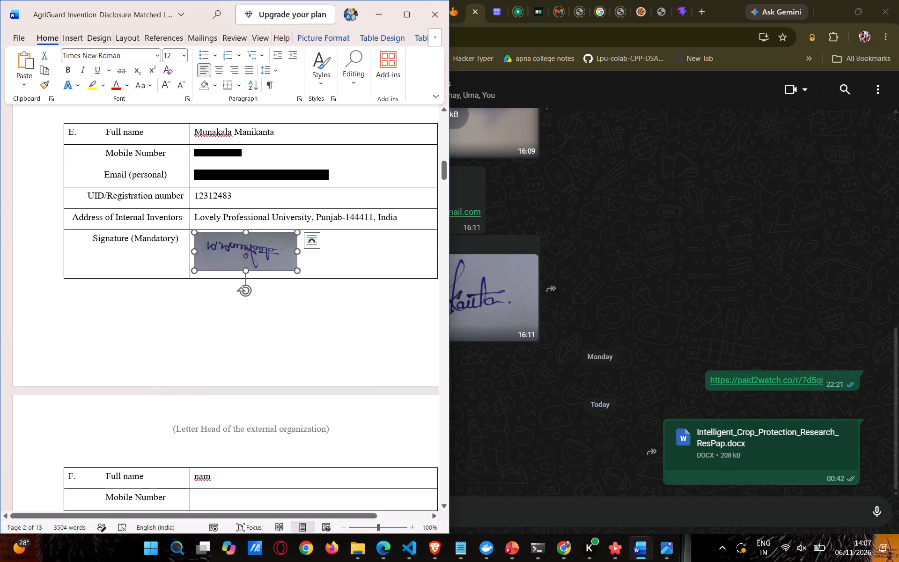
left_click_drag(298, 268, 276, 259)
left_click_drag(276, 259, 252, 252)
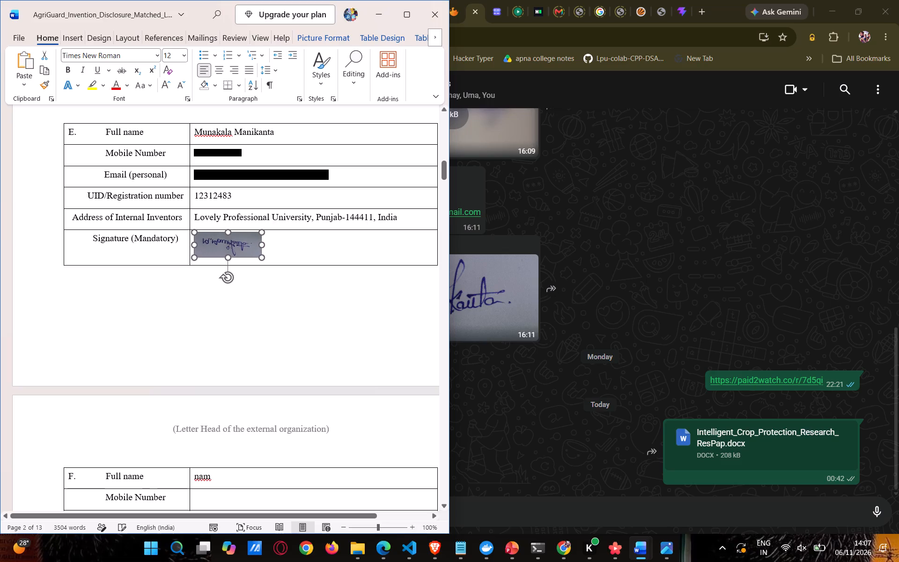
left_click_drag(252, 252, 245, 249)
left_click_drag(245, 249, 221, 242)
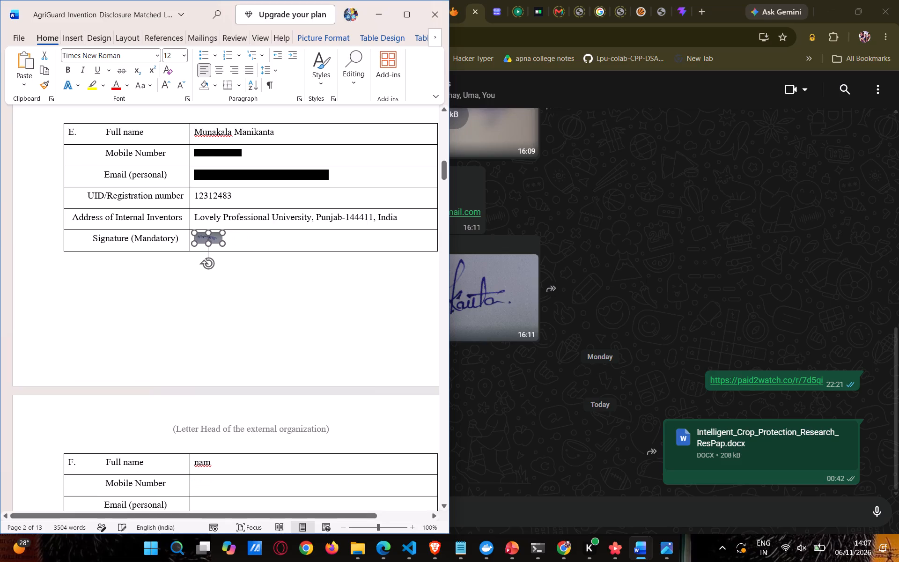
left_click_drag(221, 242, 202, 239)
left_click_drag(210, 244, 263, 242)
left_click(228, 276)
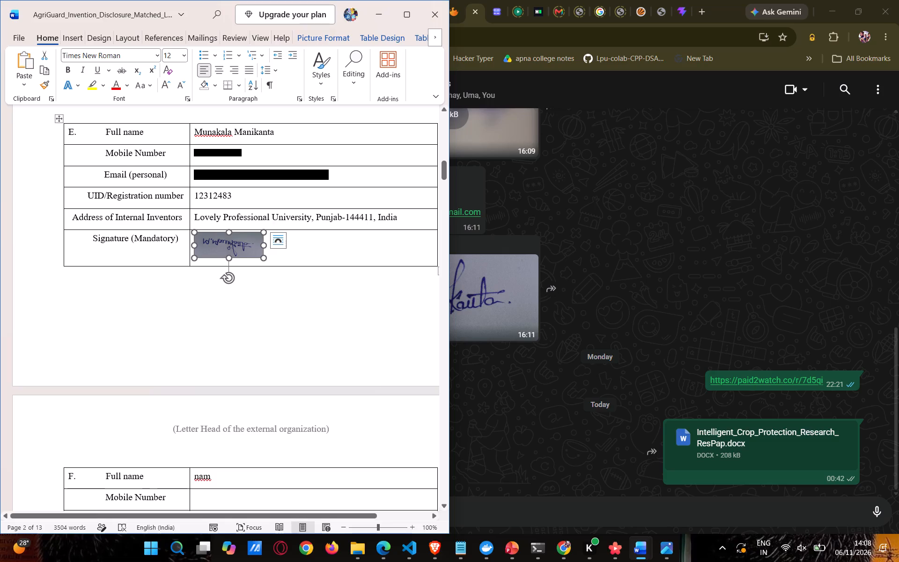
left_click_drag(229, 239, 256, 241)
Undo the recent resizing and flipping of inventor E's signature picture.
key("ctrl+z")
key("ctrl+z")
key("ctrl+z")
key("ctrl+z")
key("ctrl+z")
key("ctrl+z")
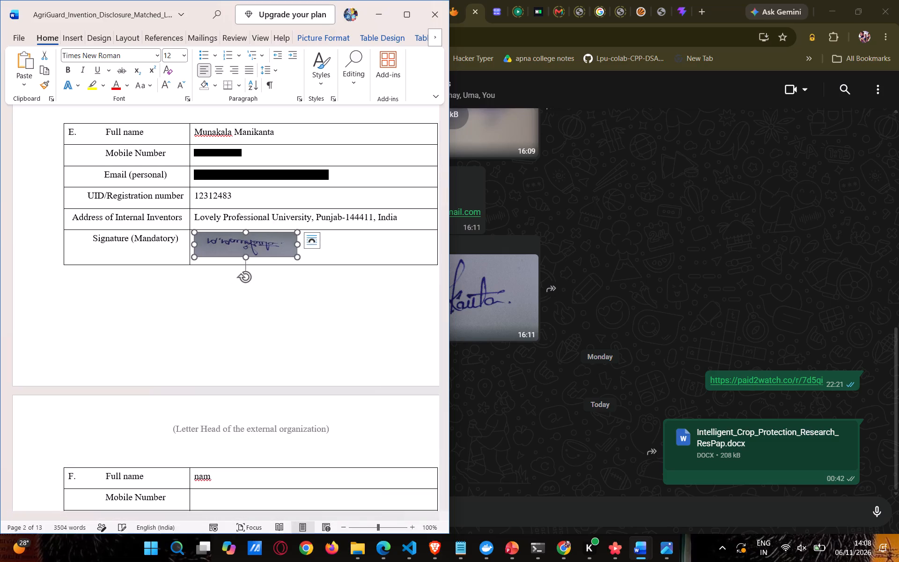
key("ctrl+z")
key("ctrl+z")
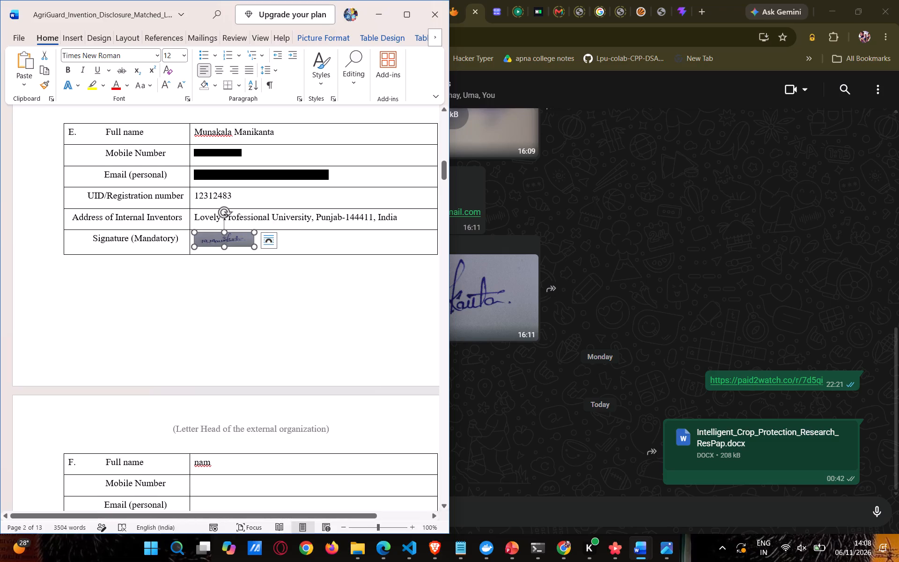
Enlarge inventor E's signature picture proportionally to about two-fifths of the signature cell's width.
left_click_drag(254, 245, 272, 256)
left_click(283, 270)
Review the inventor tables on the neighbouring pages, checking their details and signature rows.
scroll(283, 281, "up", 11)
scroll(283, 281, "down", 9)
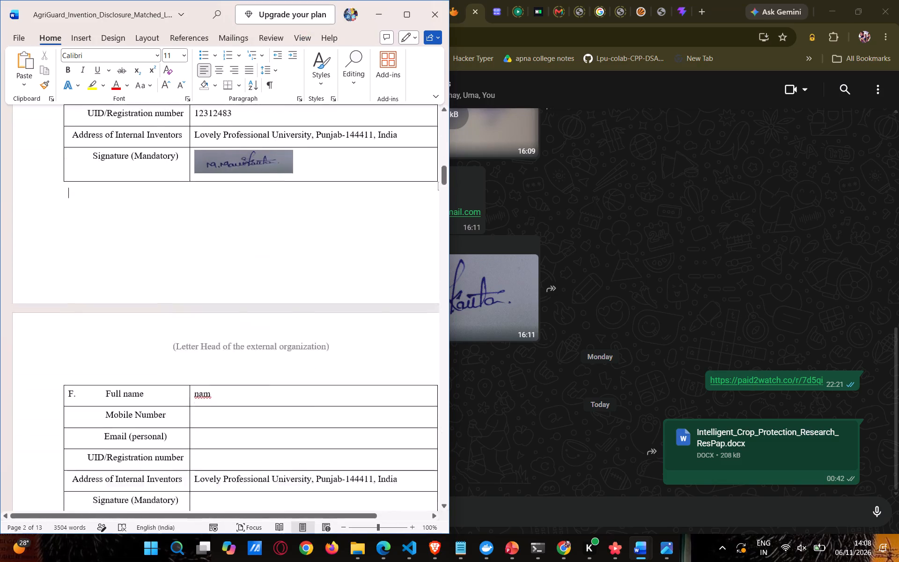
scroll(283, 281, "down", 1)
scroll(283, 281, "up", 18)
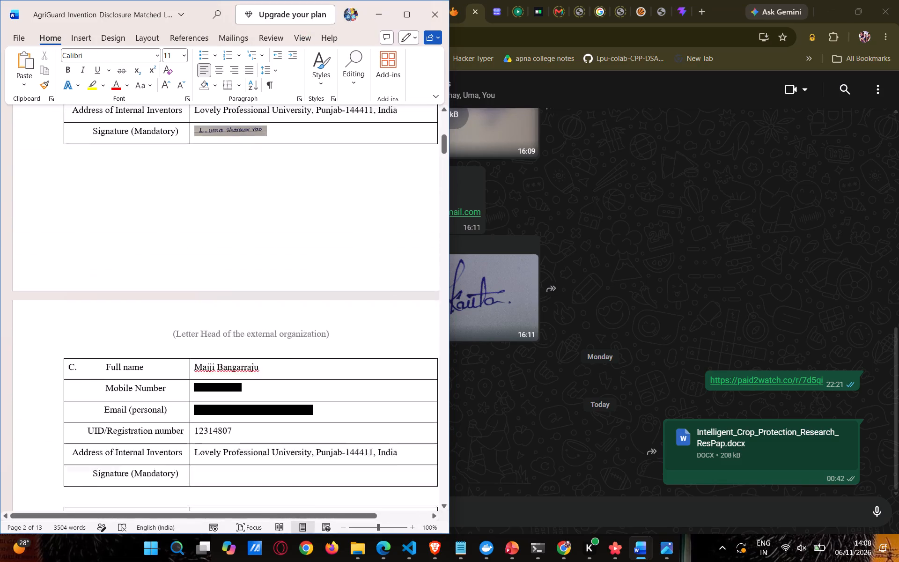
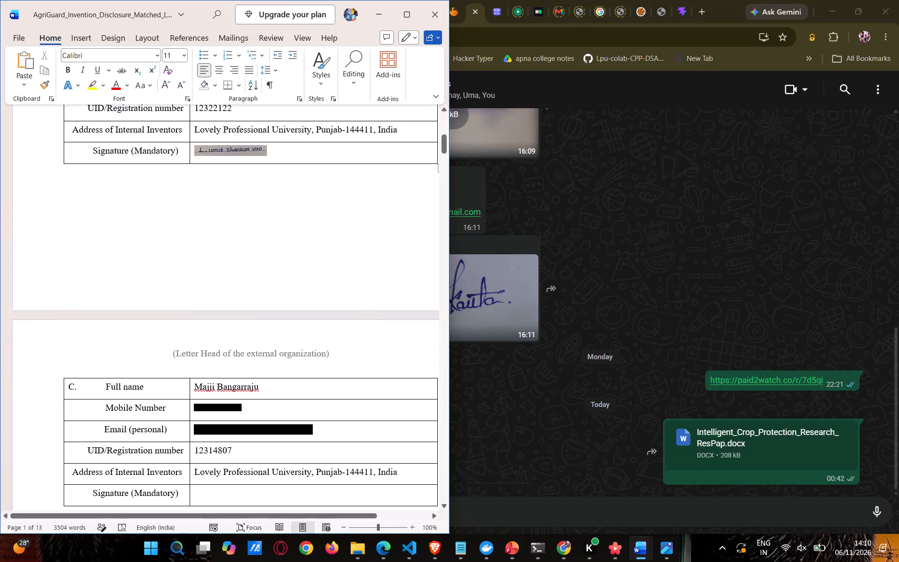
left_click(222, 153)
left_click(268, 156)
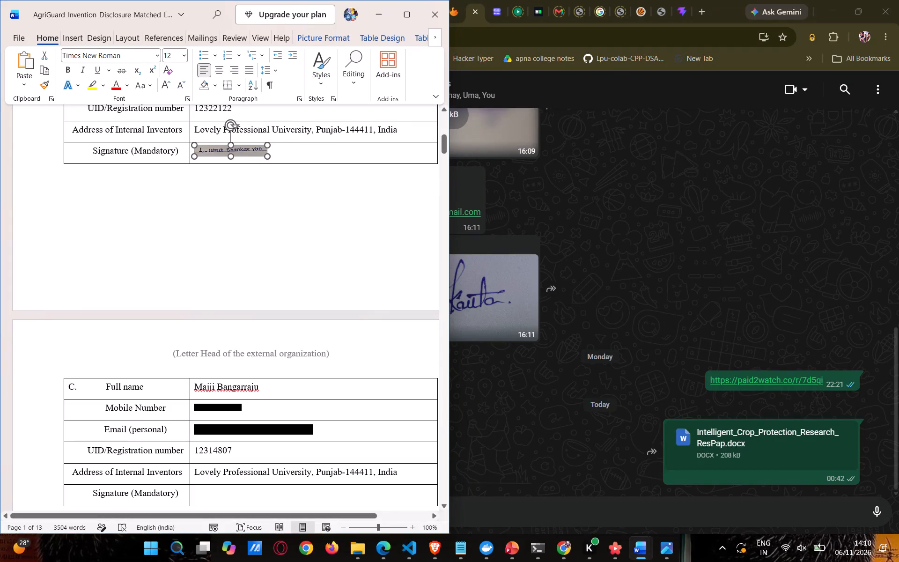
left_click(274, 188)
Check the signature rows in the tables of inventors C and D, and return to inventor B's table.
scroll(274, 188, "down", 4)
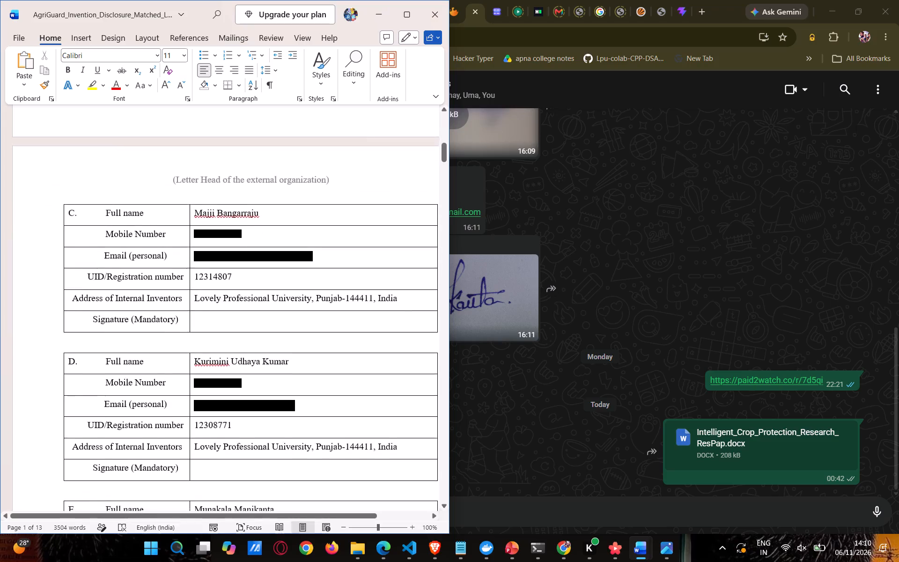
scroll(274, 188, "down", 4)
scroll(274, 188, "up", 8)
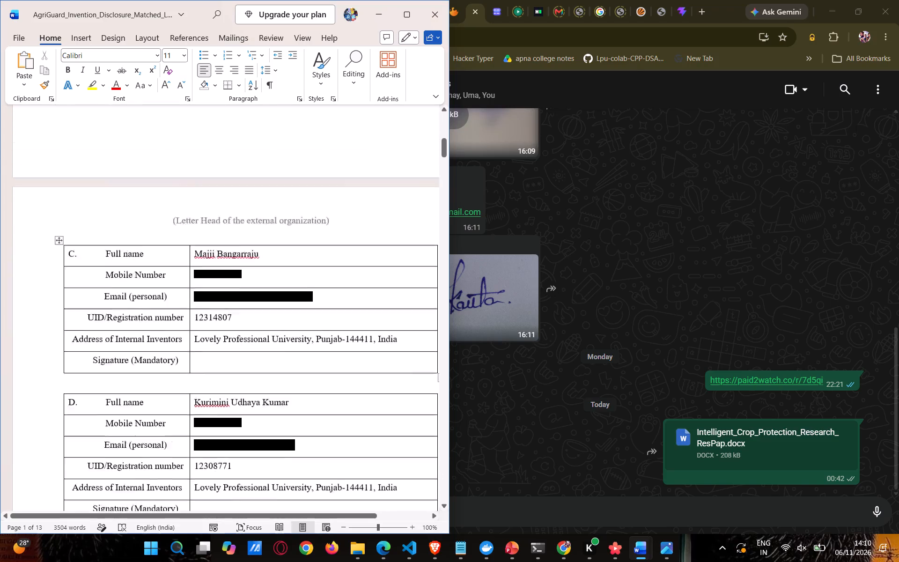
scroll(274, 188, "up", 4)
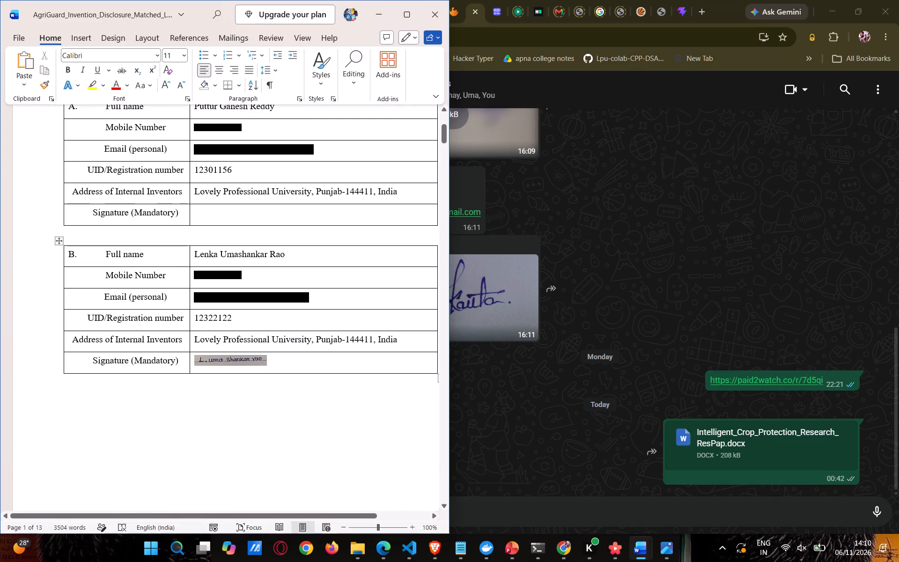
Stretch inventor B's signature picture to roughly double its height and widen it to about two-fifths of the signature cell's width.
left_click(233, 360)
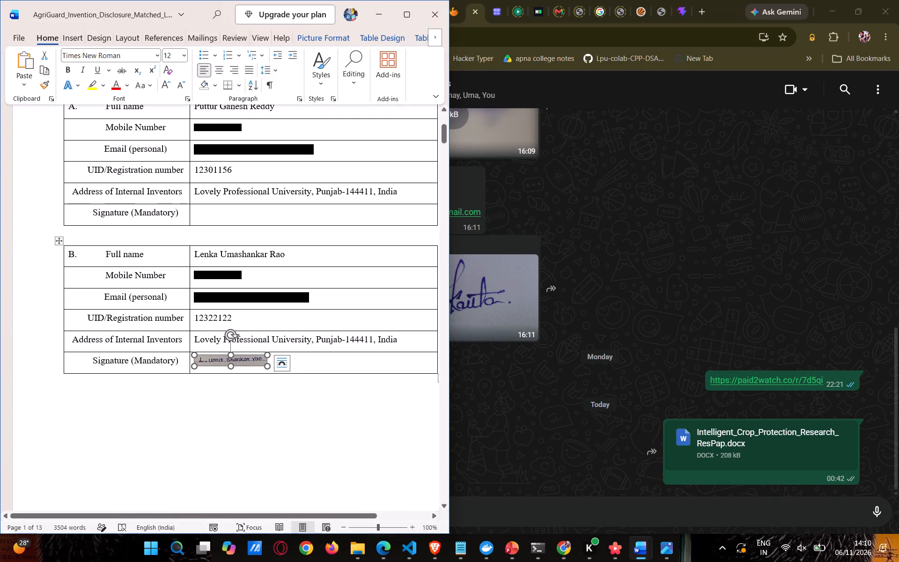
left_click_drag(232, 368, 233, 374)
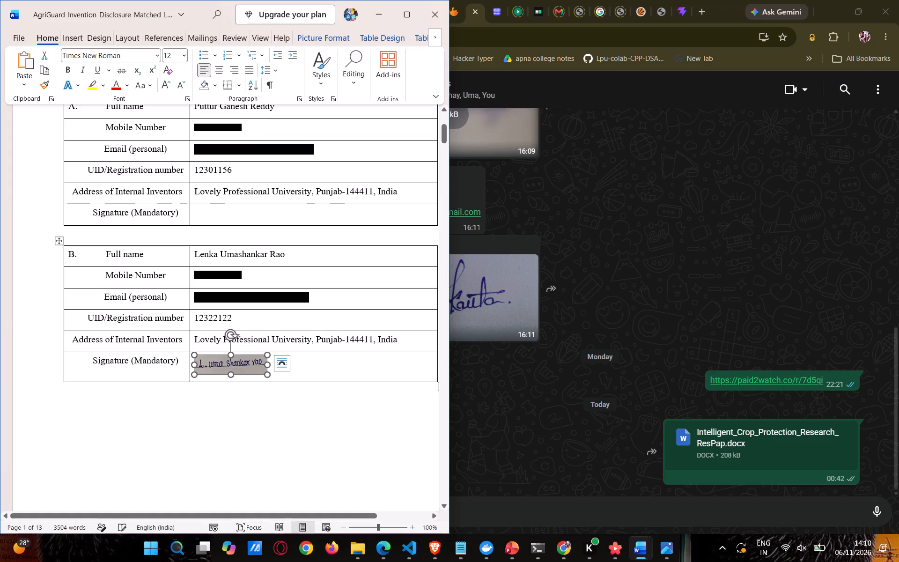
left_click(271, 401)
left_click_drag(262, 367, 261, 362)
left_click(261, 362)
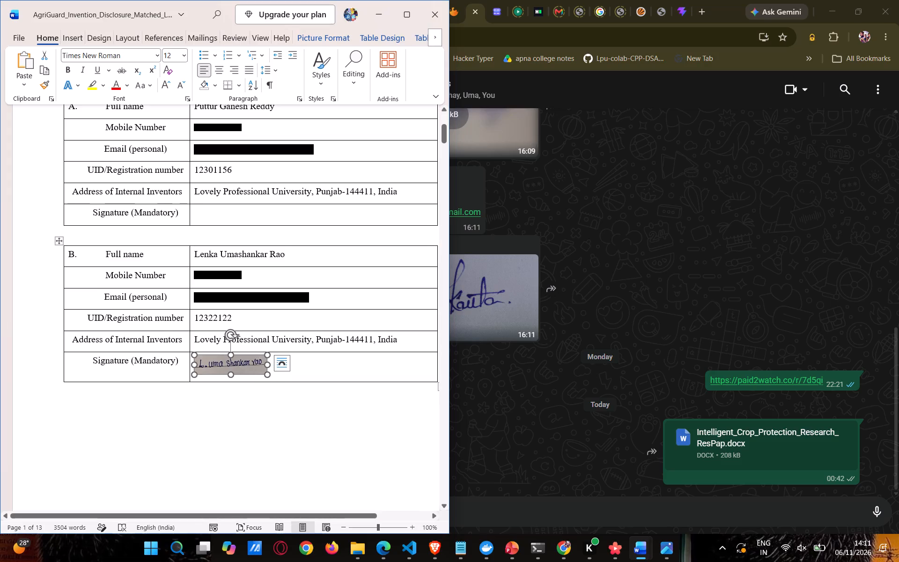
left_click_drag(267, 362, 292, 367)
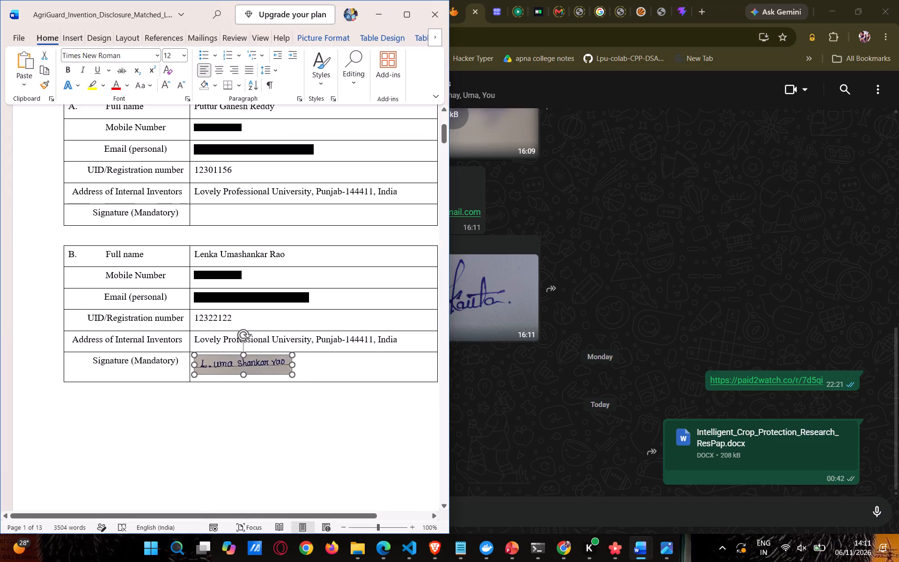
left_click(284, 423)
Place the cursor in inventor A's empty mandatory signature cell.
scroll(284, 423, "up", 1)
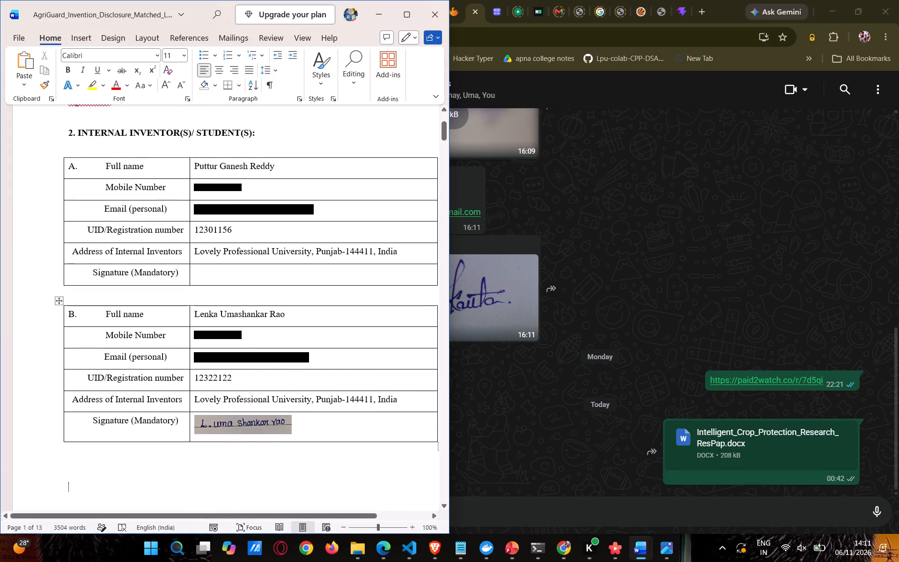
left_click(227, 281)
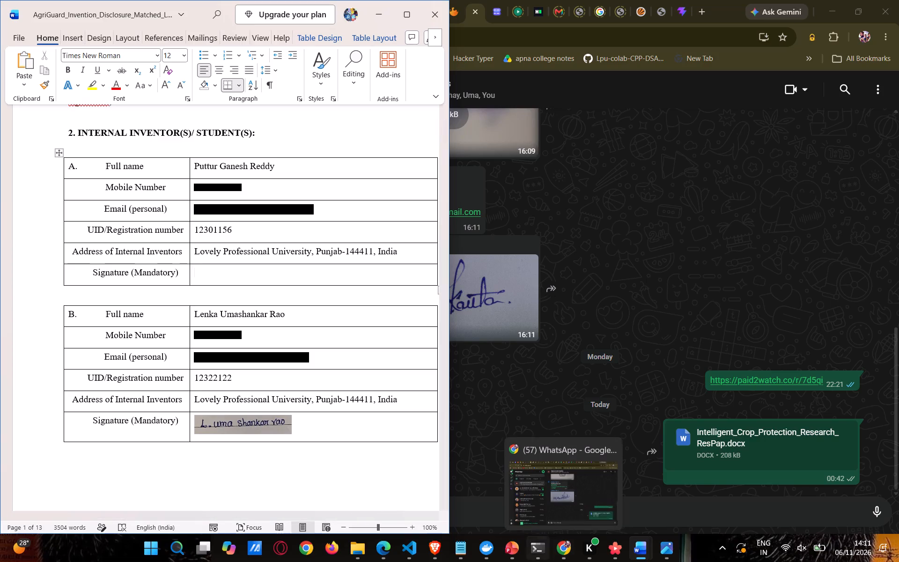
Switch to File Explorer and look through the Downloads folder for inventor A's signature image.
left_click(359, 554)
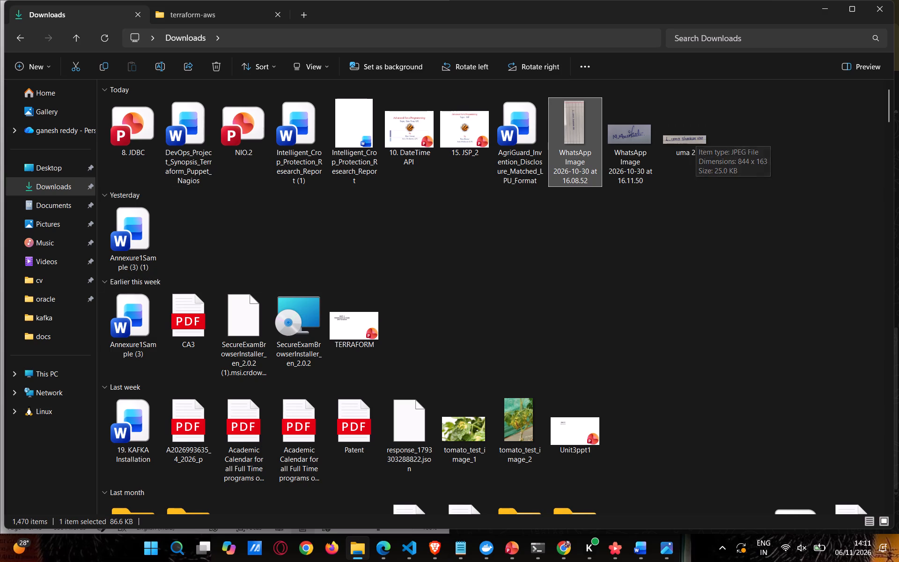
scroll(329, 292, "down", 5)
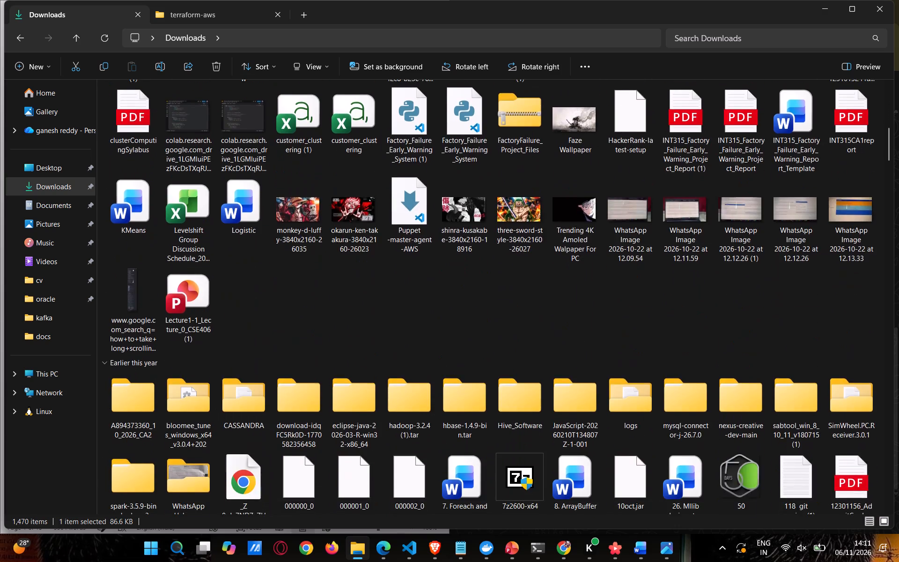
scroll(328, 265, "down", 3)
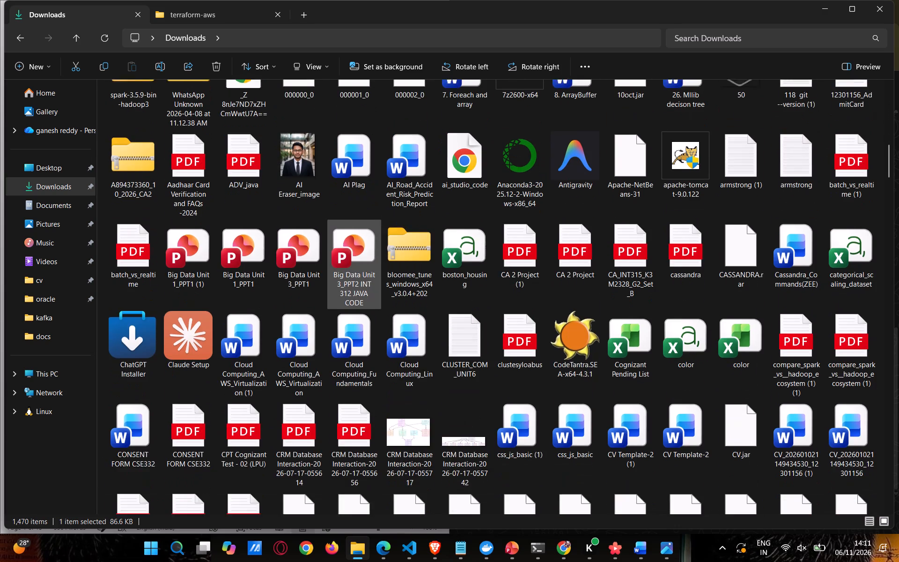
scroll(328, 265, "down", 2)
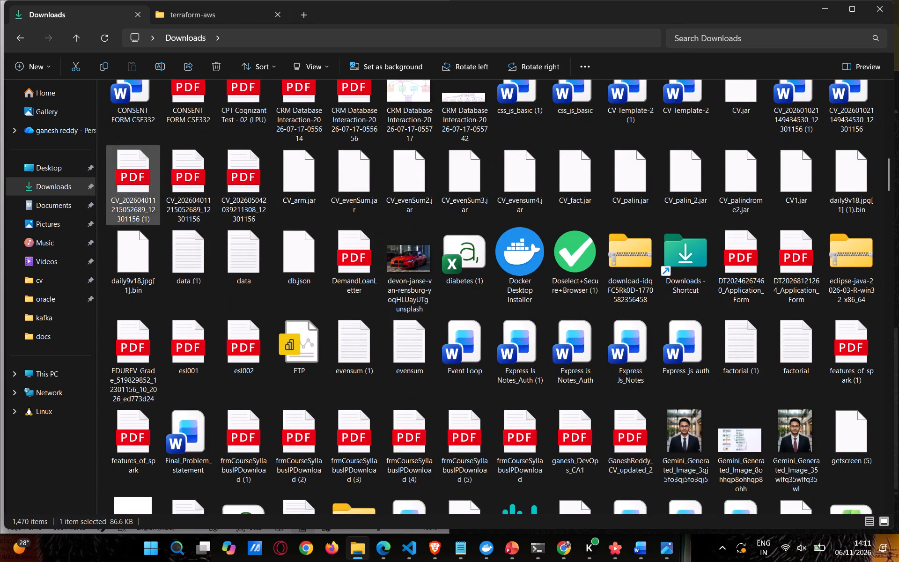
Look through the Gallery and the Screenshots folder inside Pictures for inventor A's signature image.
left_click(40, 113)
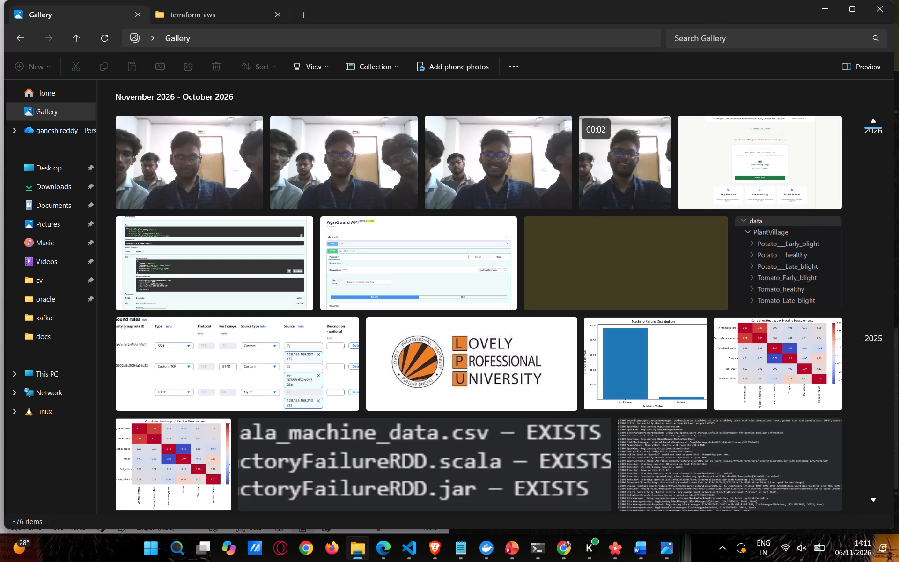
left_click(56, 222)
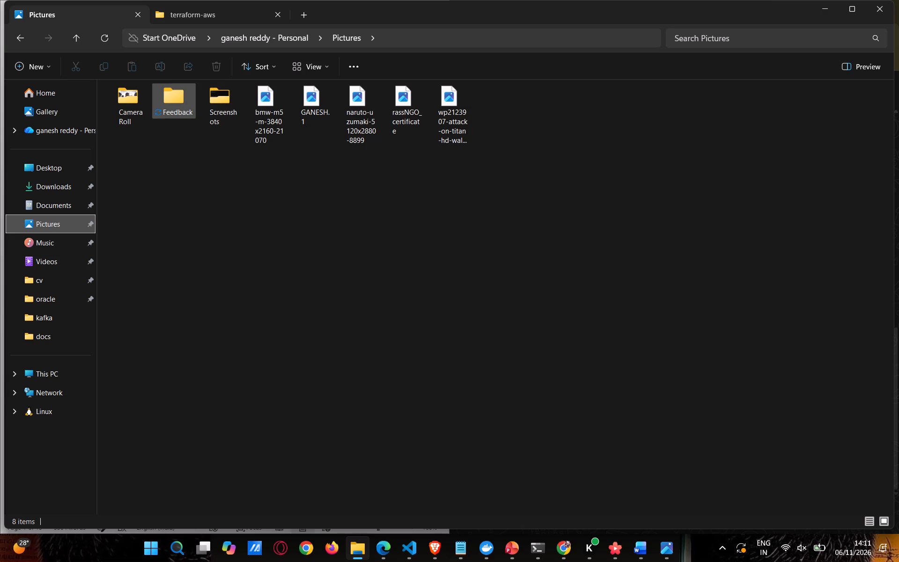
double_click(220, 103)
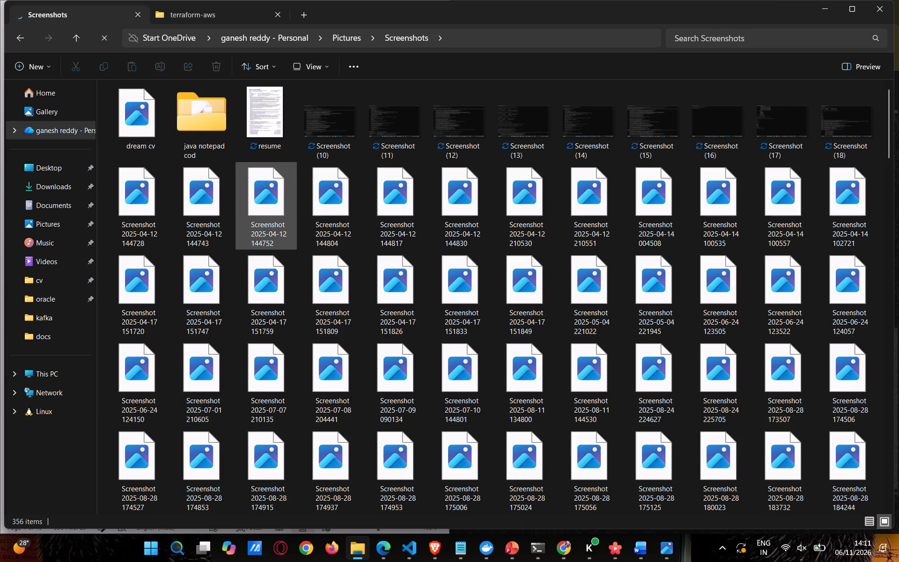
scroll(262, 239, "down", 8)
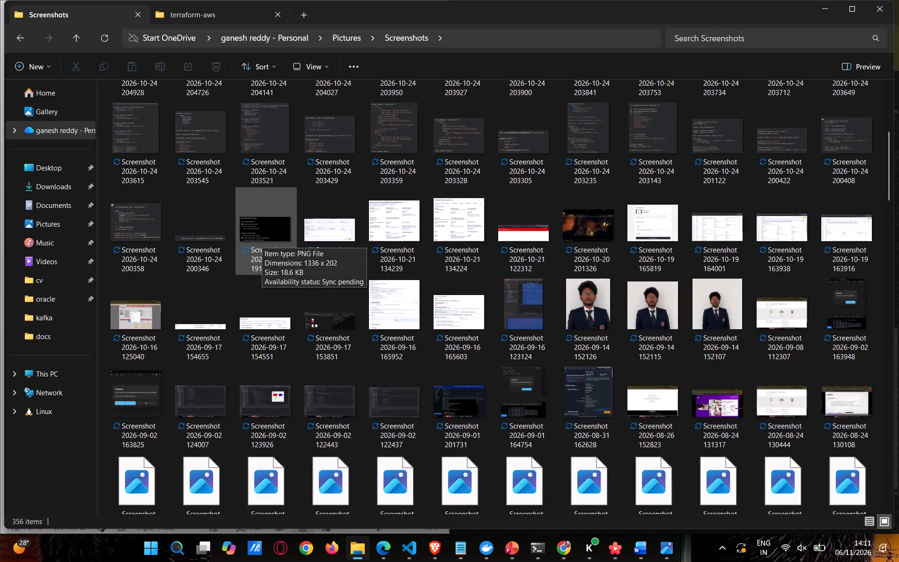
scroll(262, 239, "up", 5)
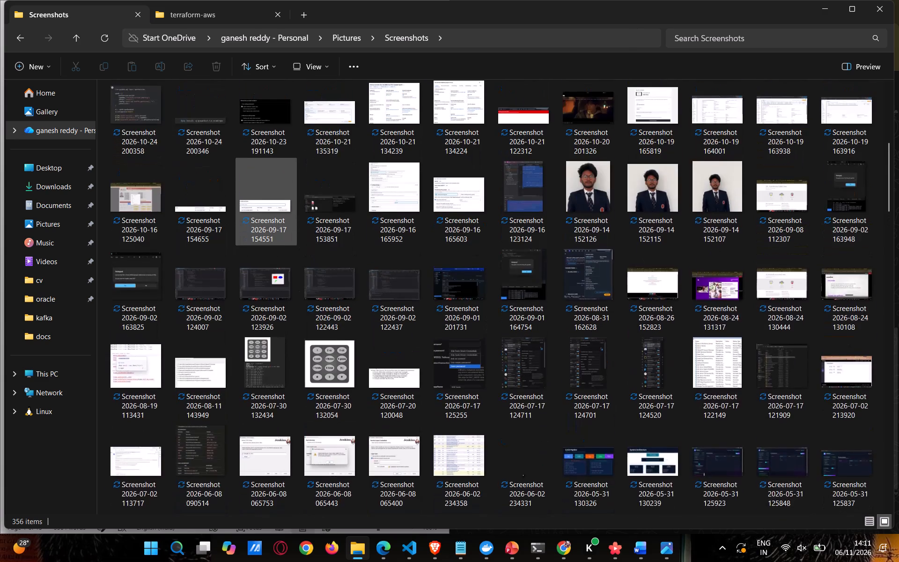
scroll(262, 239, "up", 1)
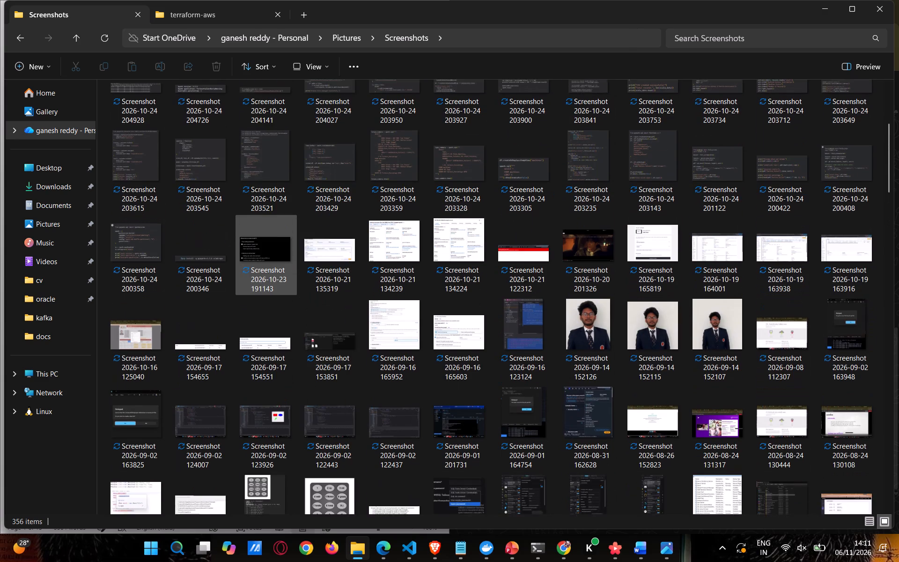
scroll(262, 239, "down", 6)
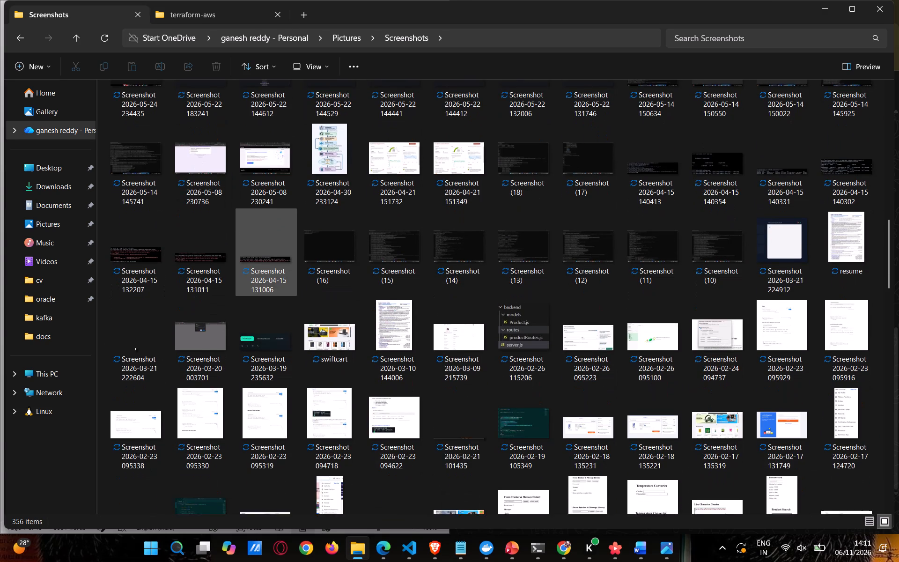
scroll(262, 239, "down", 4)
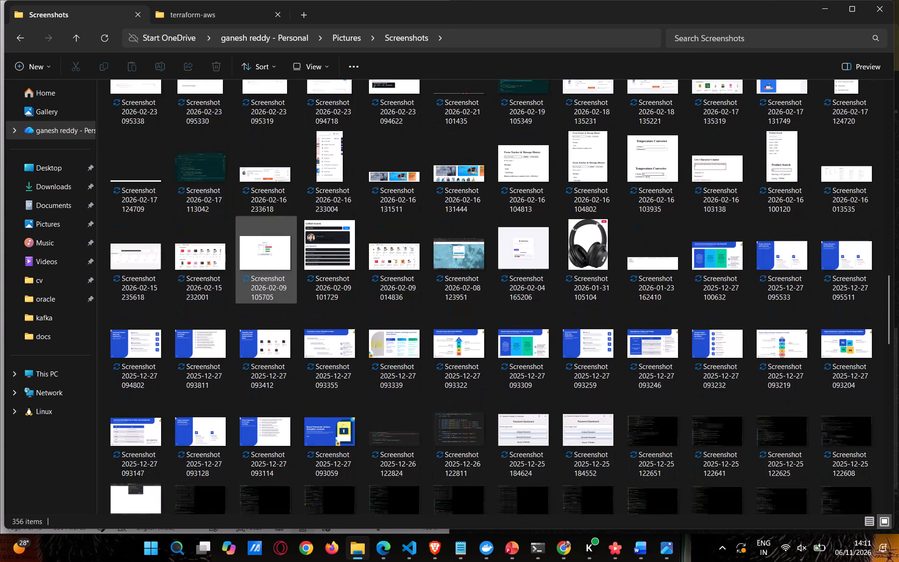
scroll(262, 239, "down", 7)
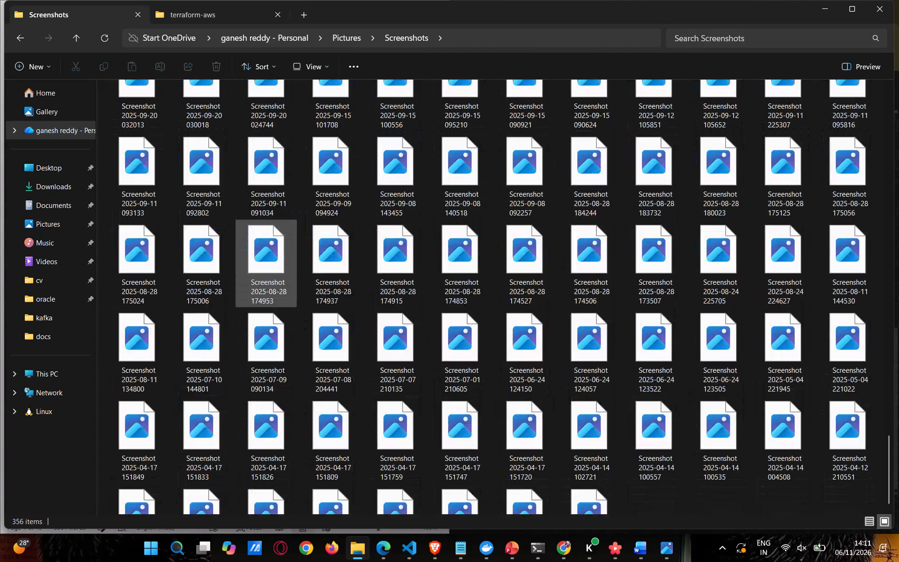
scroll(262, 239, "down", 2)
scroll(467, 289, "down", 3)
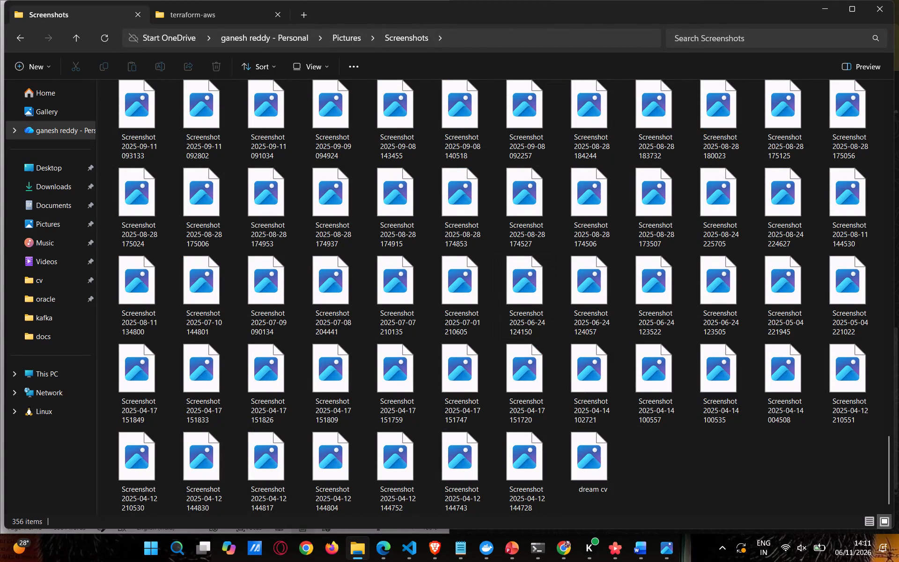
scroll(630, 469, "up", 3)
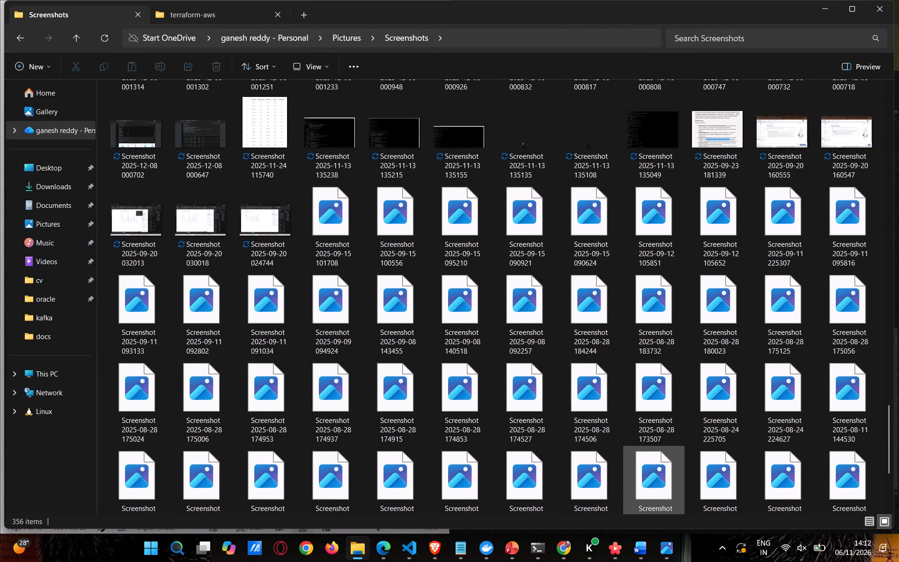
scroll(630, 469, "up", 4)
scroll(630, 469, "down", 1)
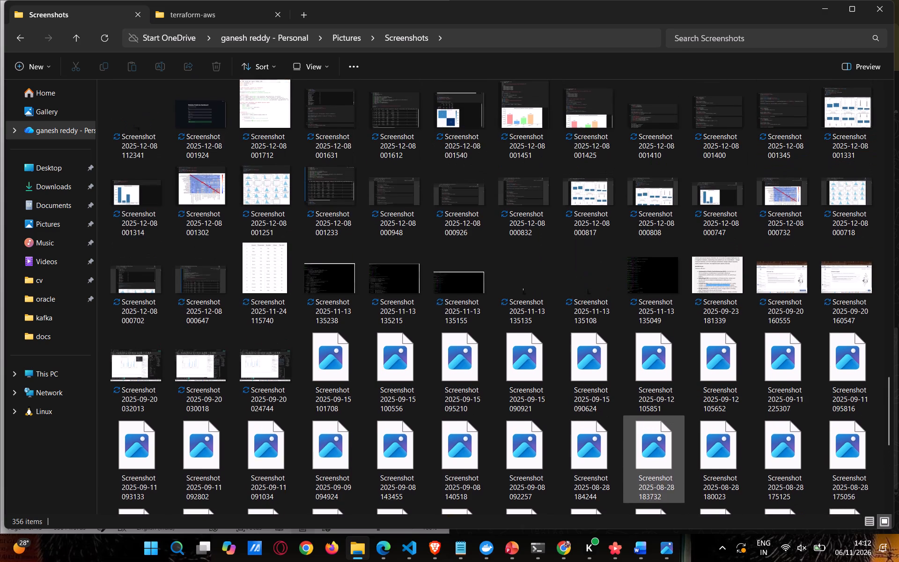
scroll(630, 469, "down", 1)
scroll(630, 469, "up", 8)
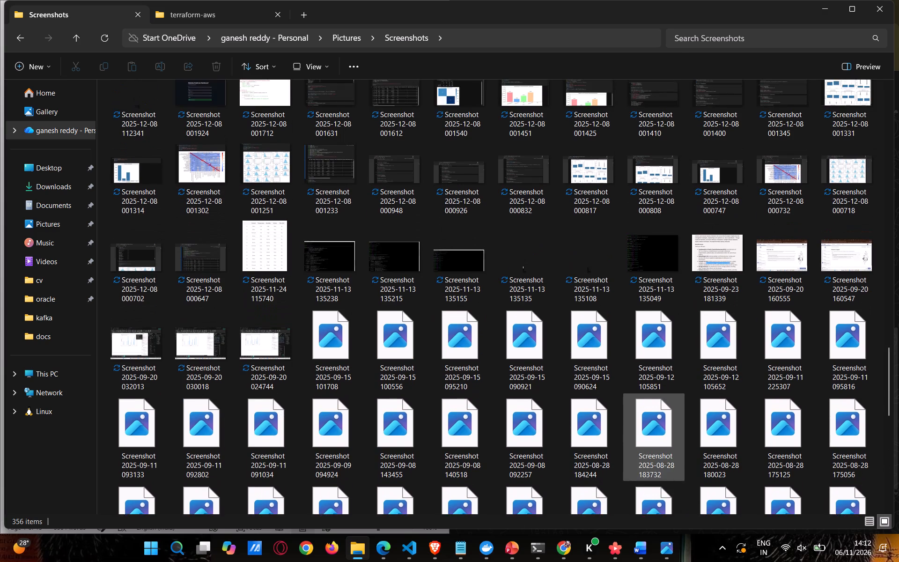
Look back through the Screenshots folder's thumbnails, down to its oldest files, for inventor A's signature image.
scroll(630, 469, "up", 6)
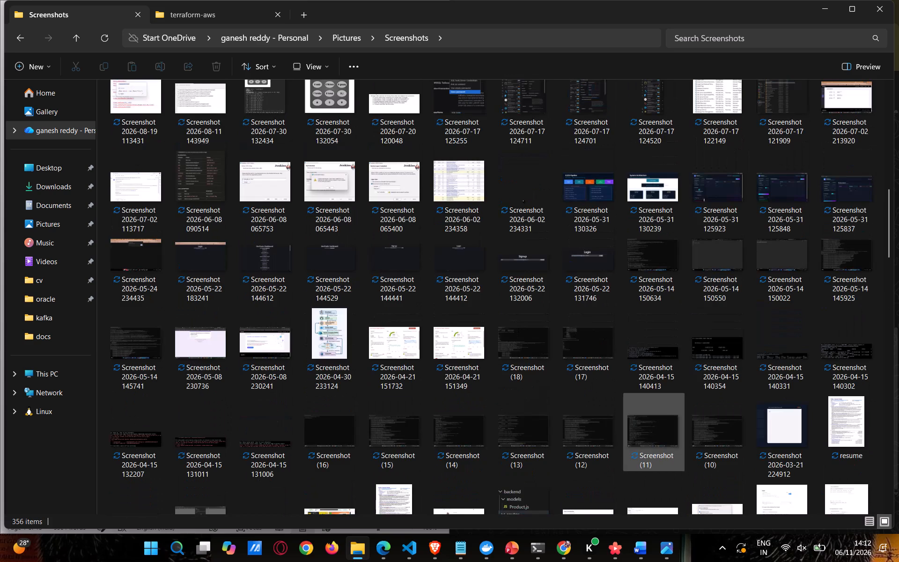
scroll(630, 469, "up", 8)
scroll(630, 469, "down", 8)
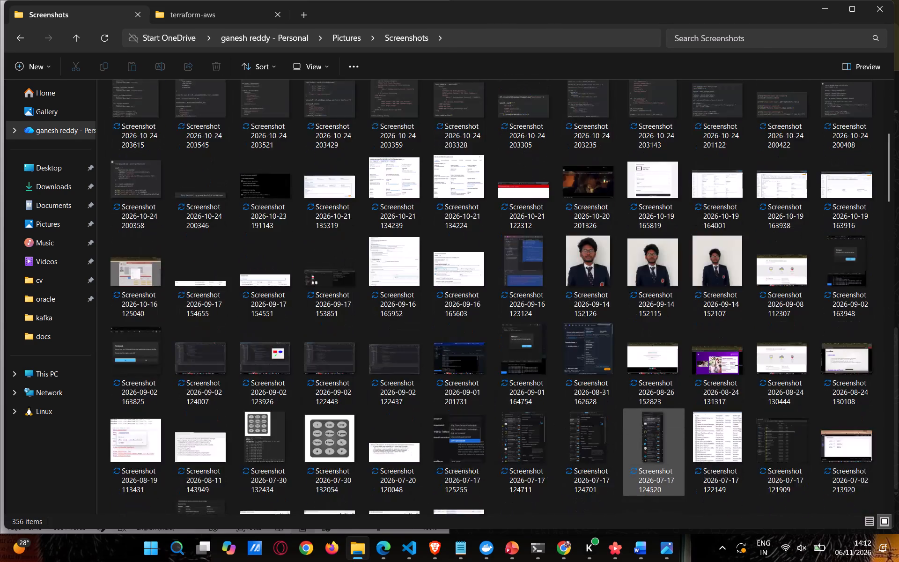
scroll(630, 469, "down", 18)
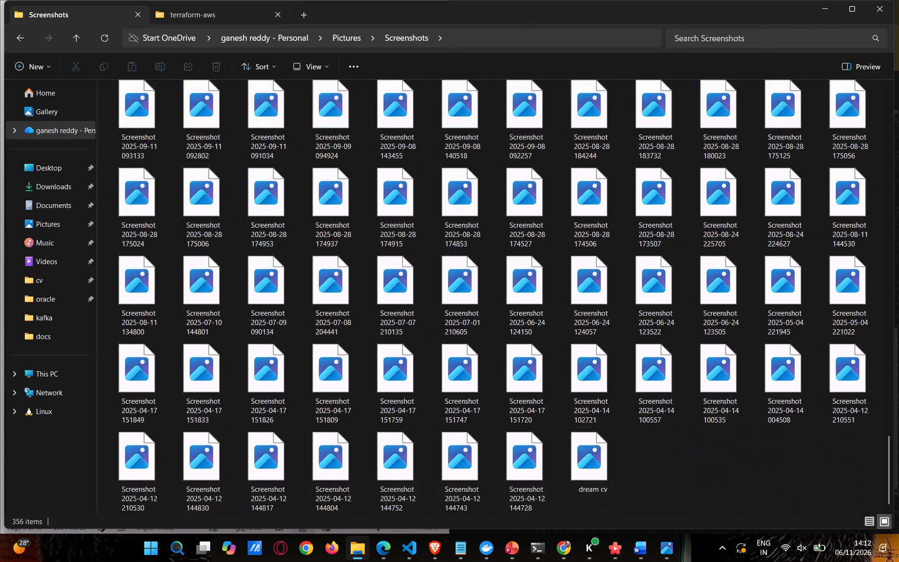
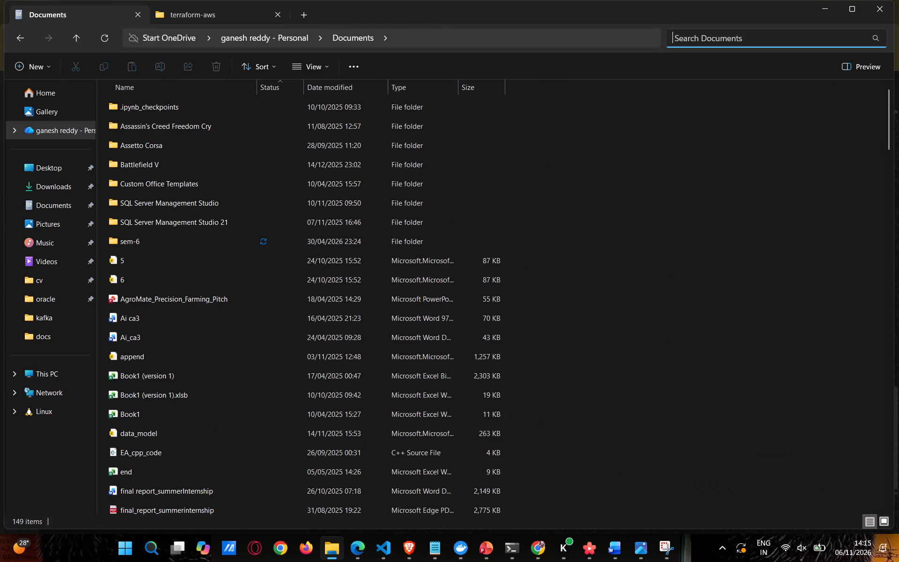
Search Documents for "cse", open the CONSENT FORM CSE332 document, check its signature section for inventor A's signature, and close it.
type("cse")
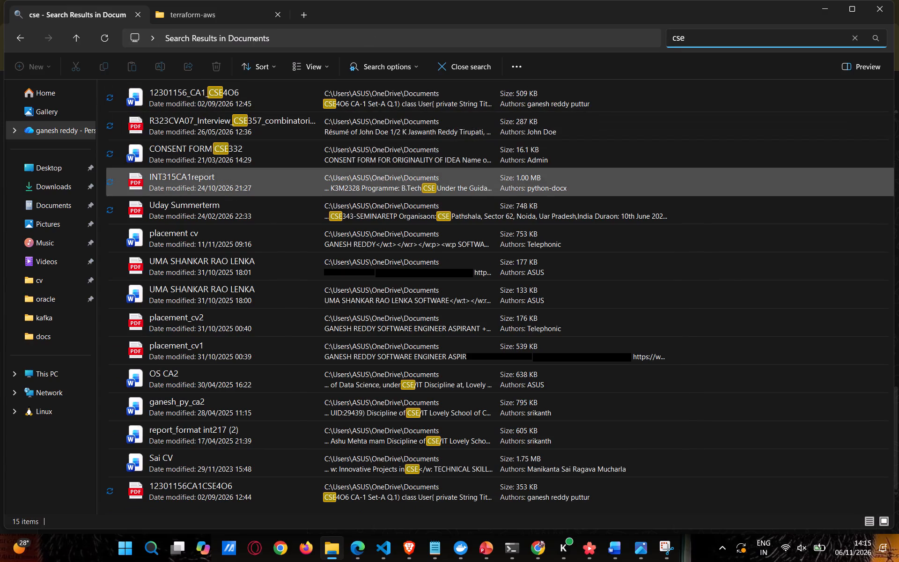
double_click(224, 158)
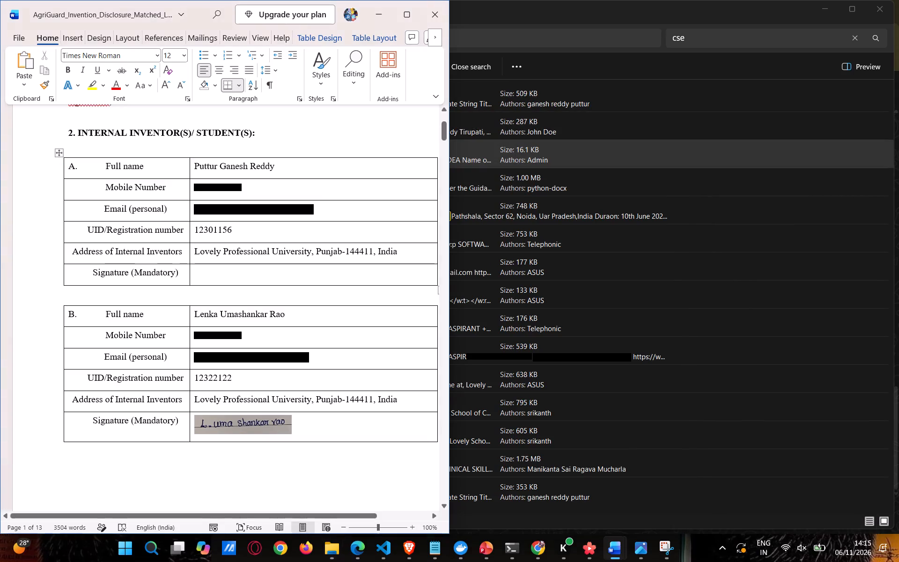
scroll(278, 268, "down", 3)
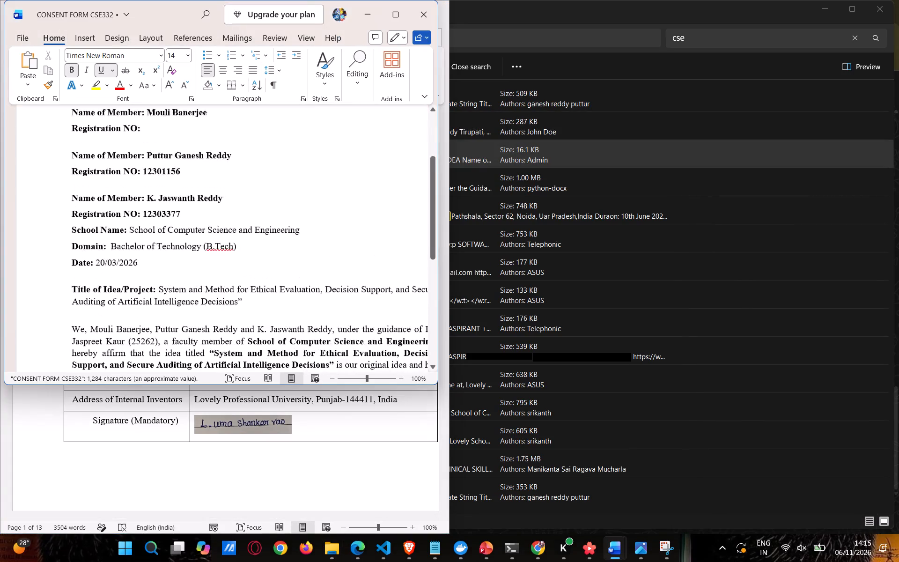
scroll(278, 268, "down", 9)
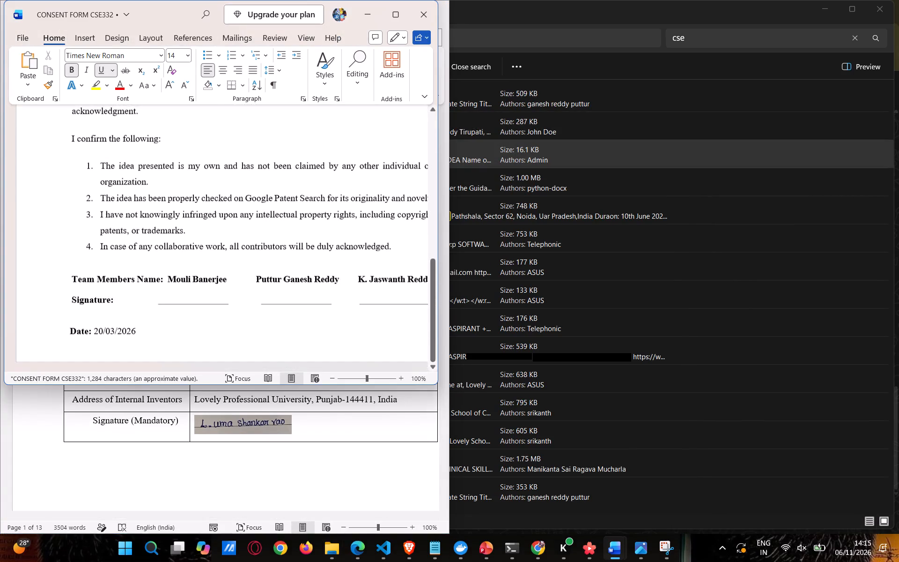
left_click(430, 8)
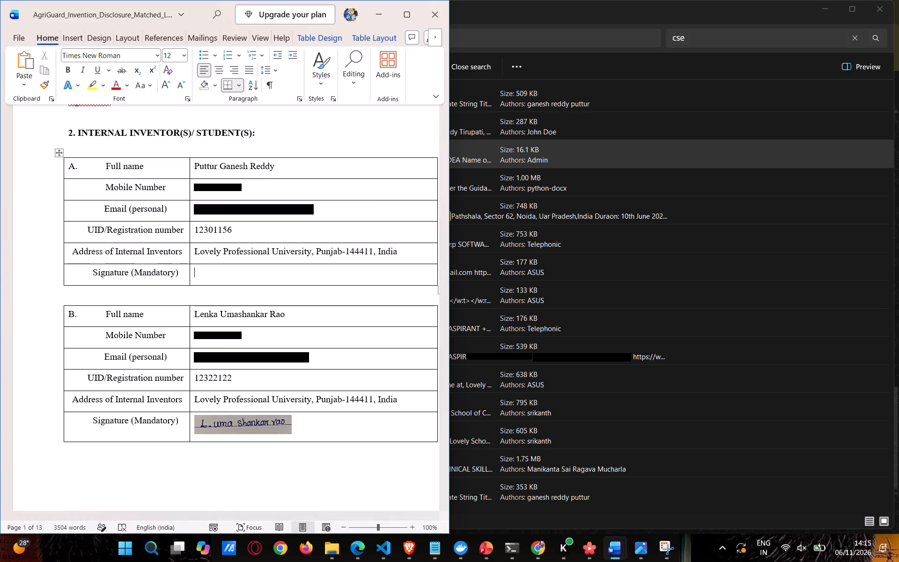
Return to File Explorer, look through the "cse" results, search Documents for "pate" instead, and clear the search.
left_click(336, 549)
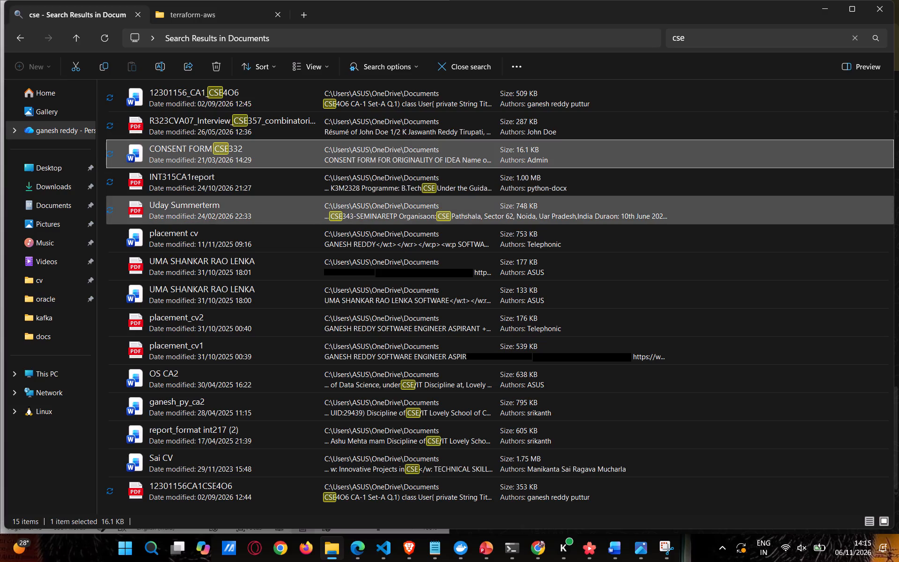
scroll(212, 220, "down", 2)
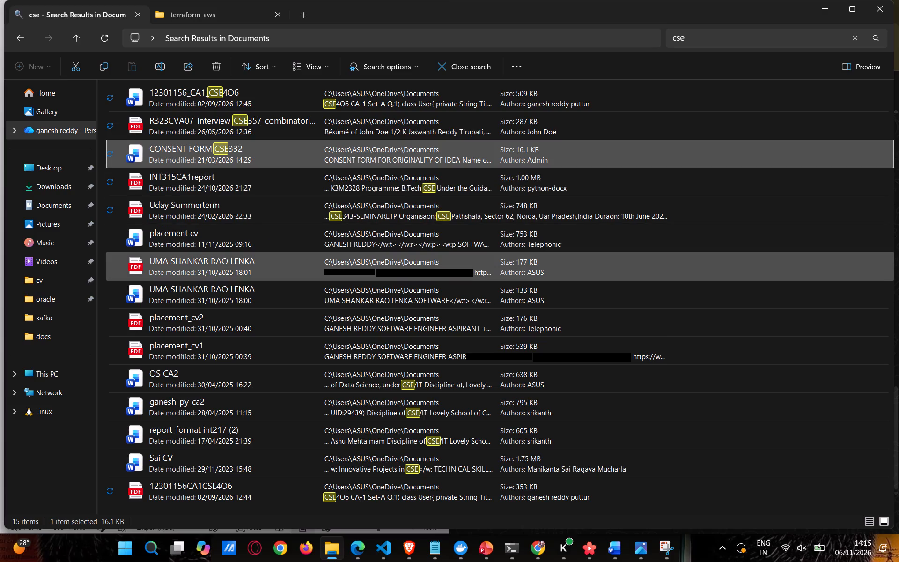
scroll(181, 259, "down", 5)
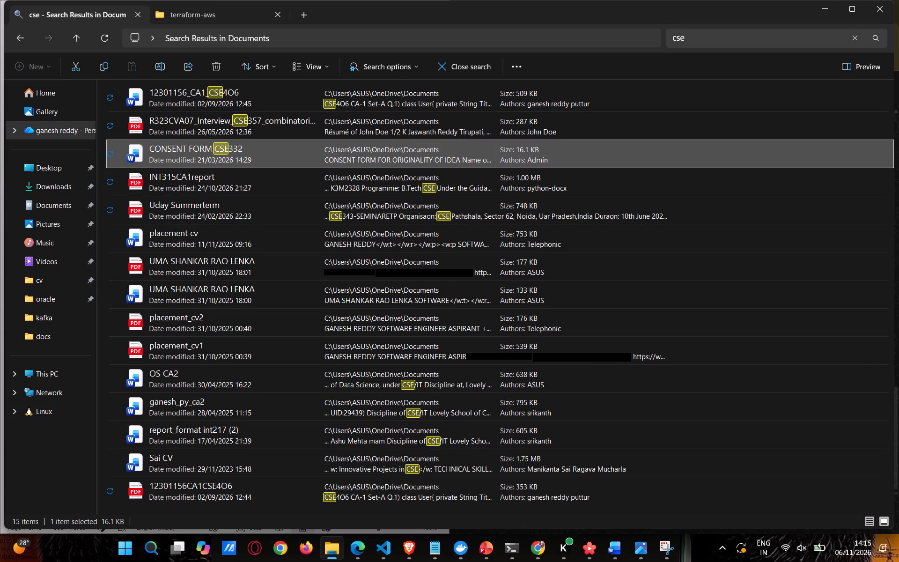
left_click(736, 44)
key("BackSpace")
key("BackSpace")
key("BackSpace")
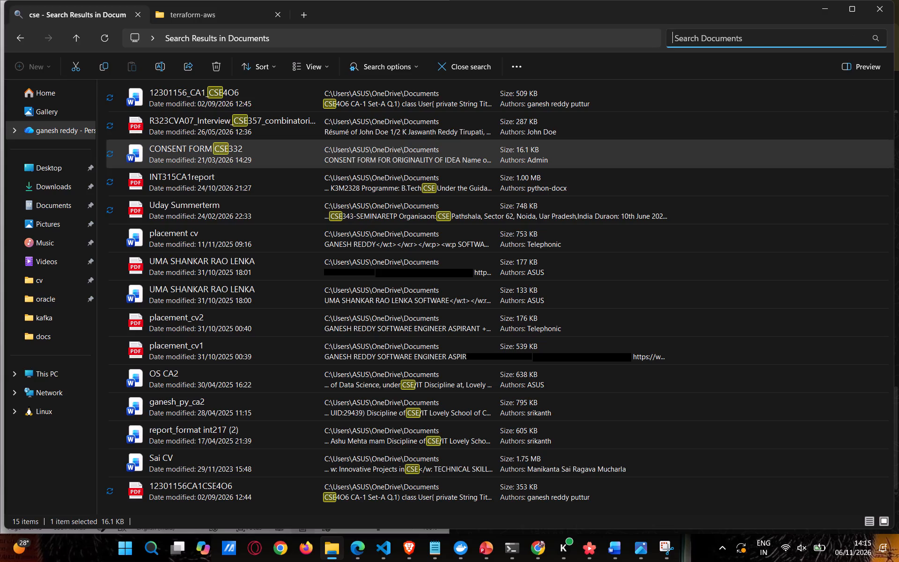
type("pate")
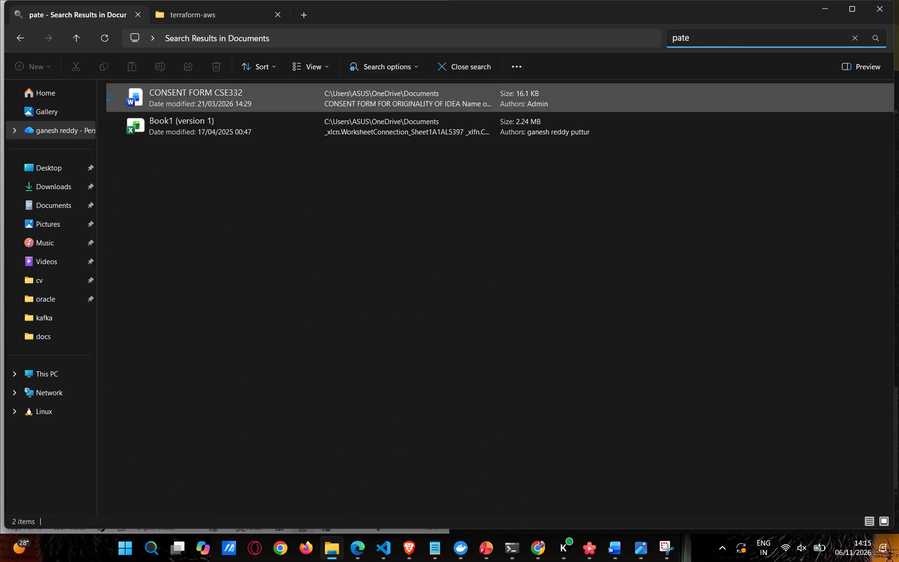
left_click(856, 42)
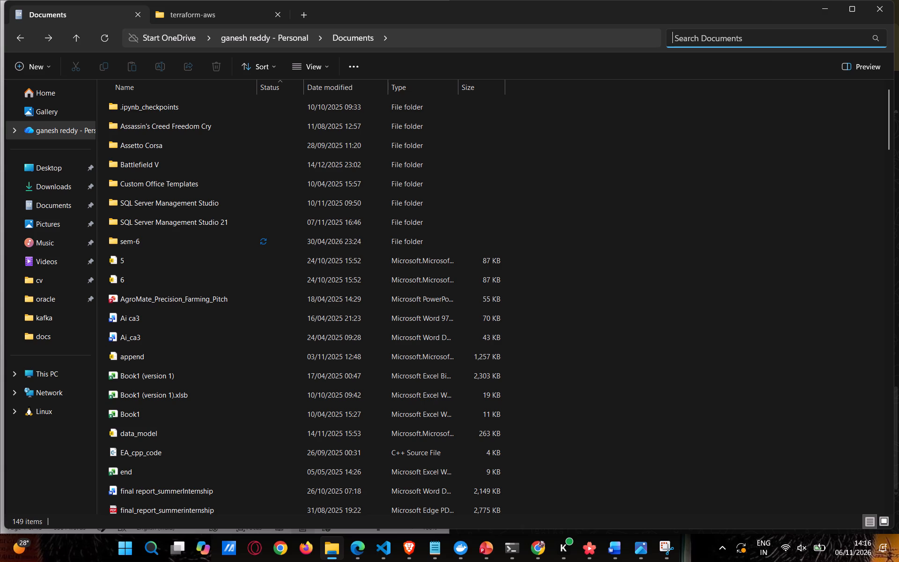
Return to the Word disclosure document and look through the inventor tables A to F for signature cells that still need an image.
left_click(823, 9)
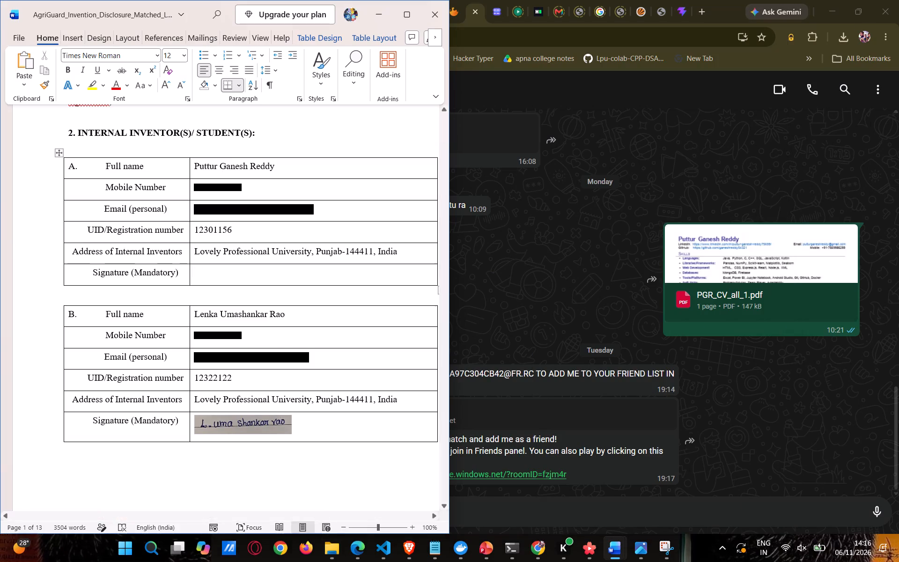
scroll(415, 153, "down", 10)
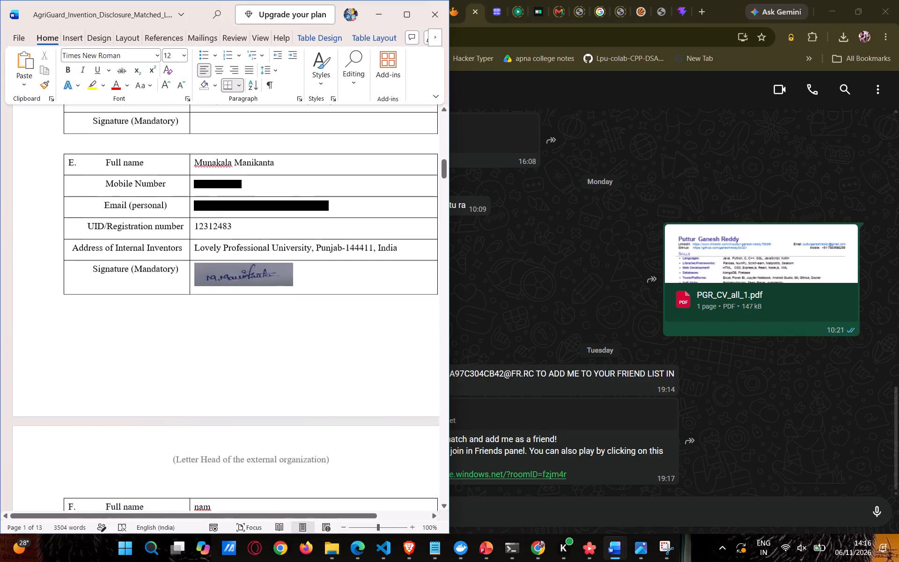
scroll(415, 153, "up", 4)
scroll(415, 153, "down", 7)
scroll(415, 153, "up", 2)
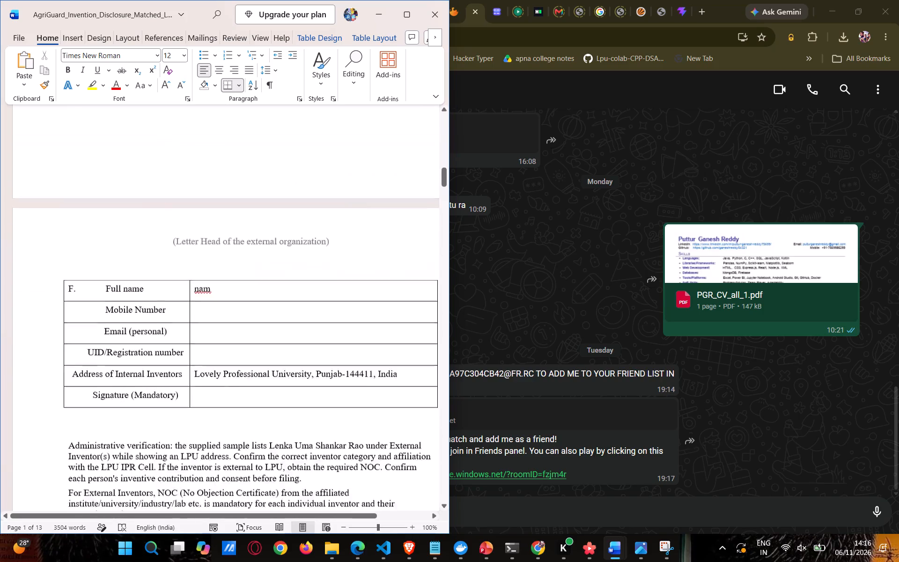
scroll(415, 153, "up", 7)
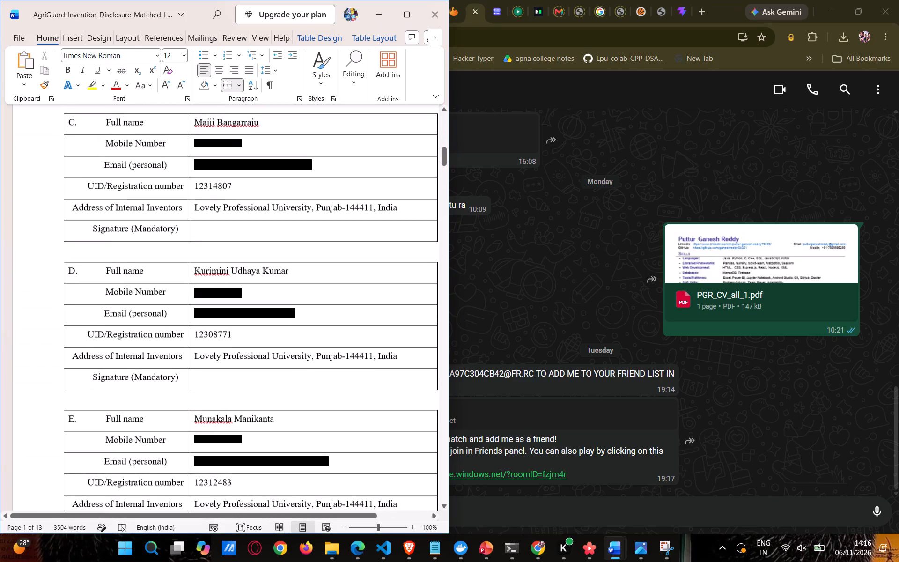
Insert the "signature (4)" picture from the Downloads folder into inventor D's mandatory signature cell.
left_click(205, 377)
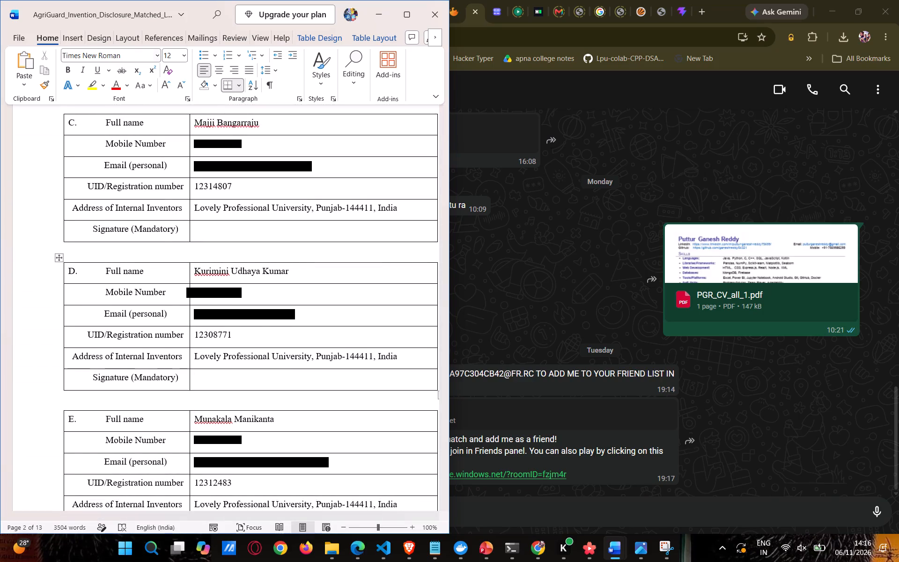
left_click(71, 46)
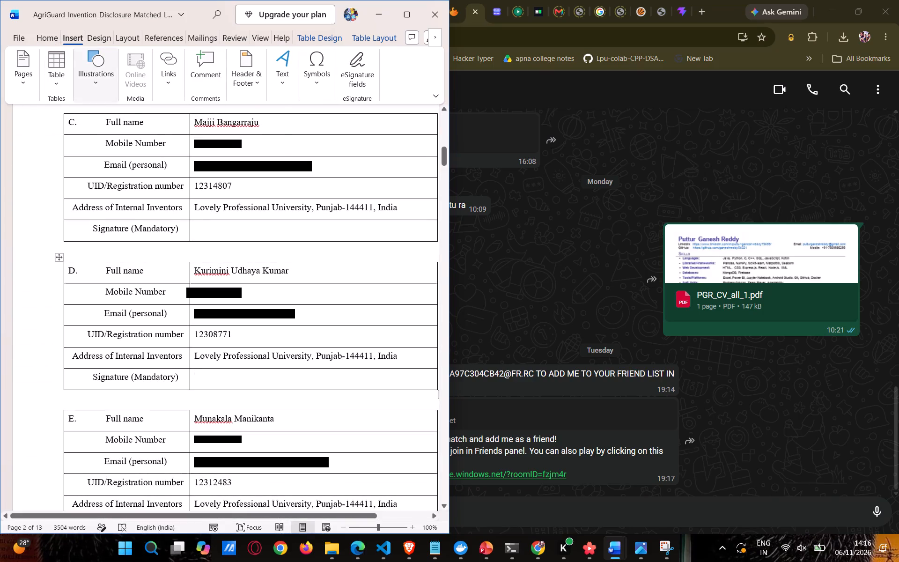
left_click(98, 82)
left_click(87, 140)
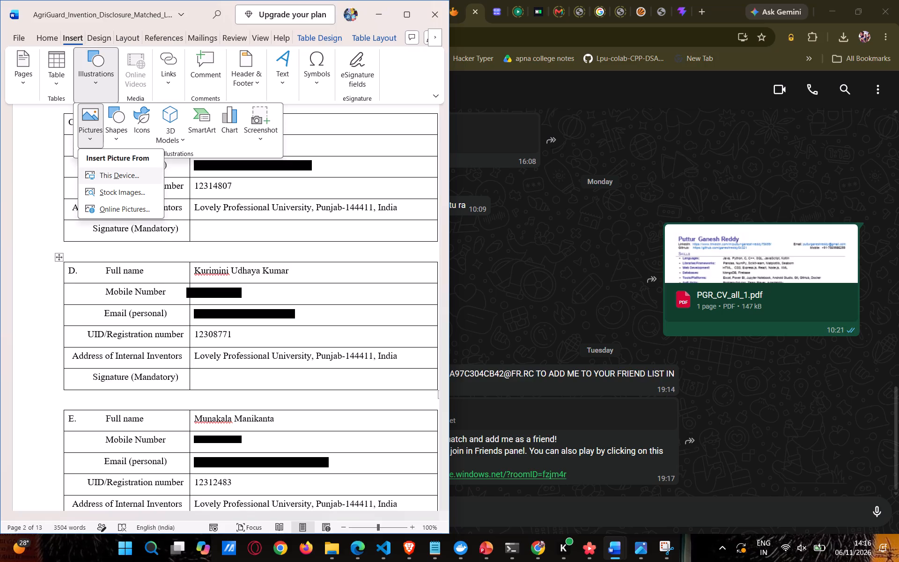
left_click(119, 180)
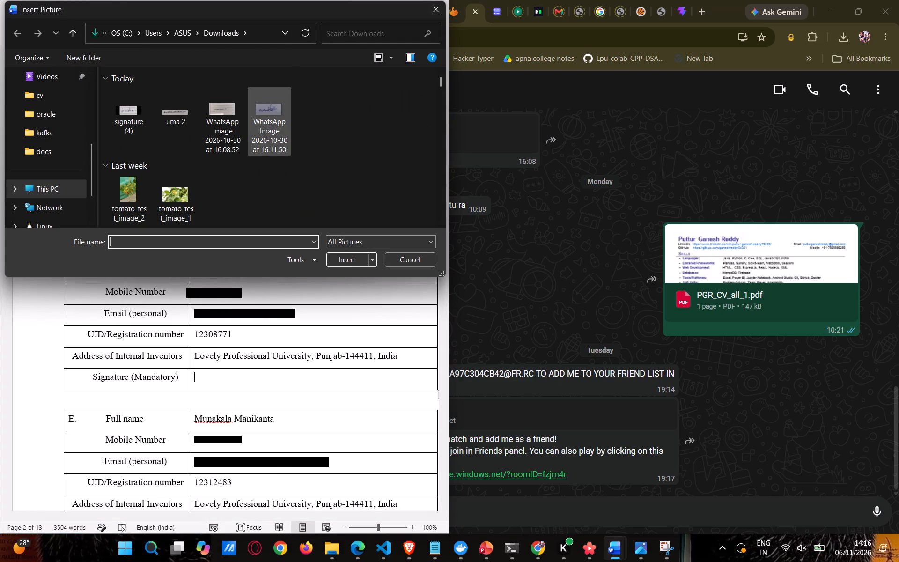
double_click(126, 118)
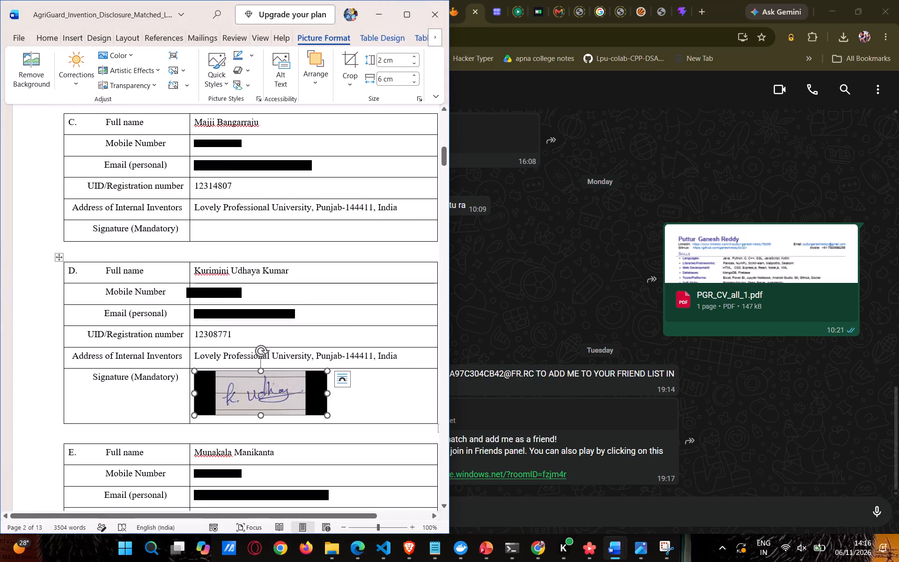
Crop the black bars off both sides of inventor D's signature picture, leaving it about 3.81 cm wide.
right_click(310, 390)
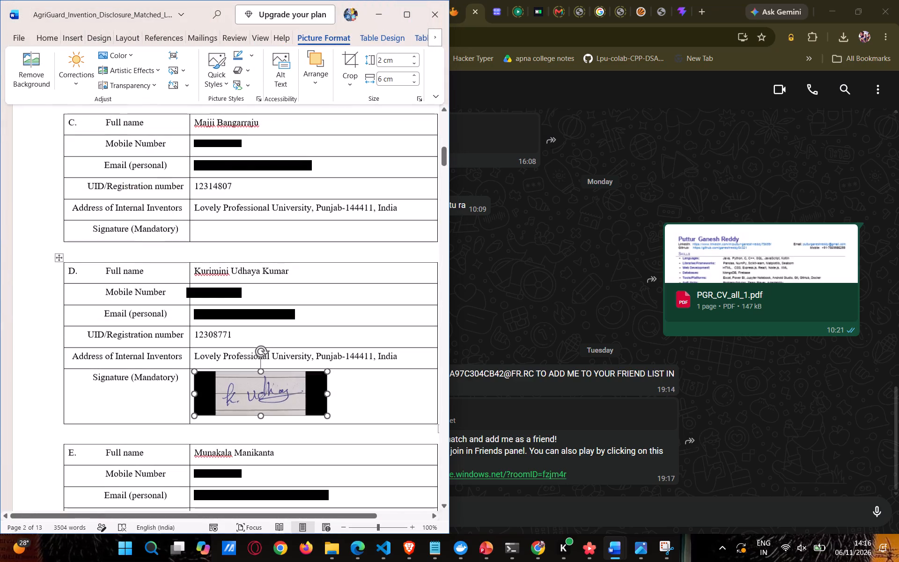
left_click(345, 412)
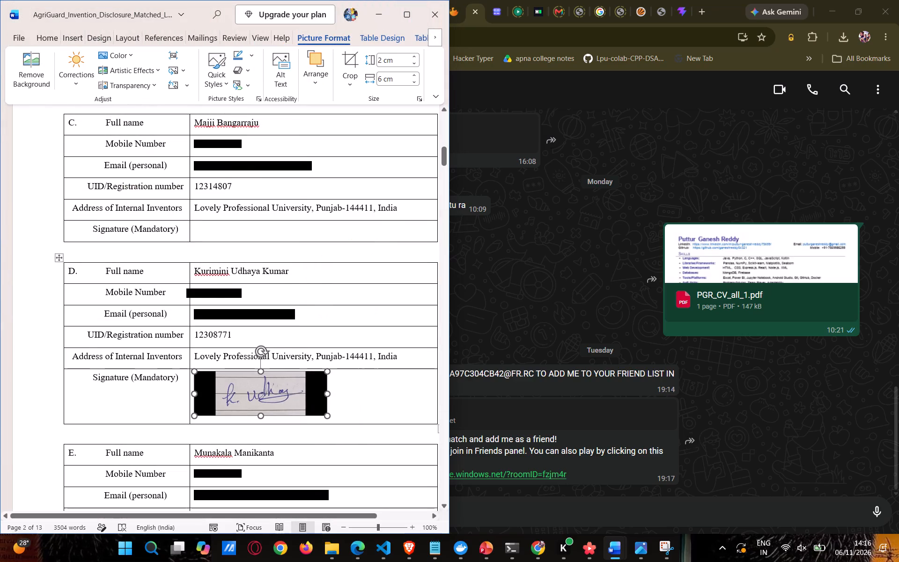
left_click_drag(323, 394, 310, 394)
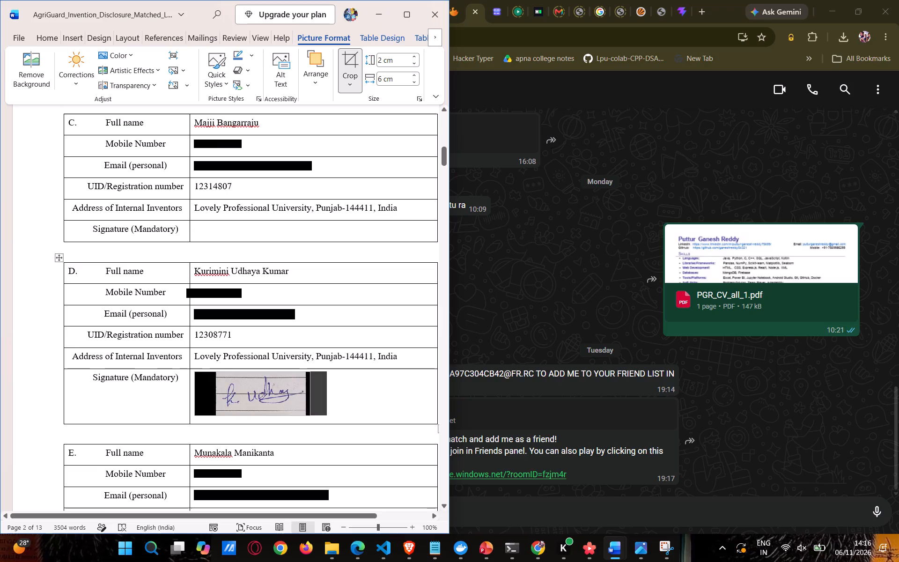
left_click_drag(310, 394, 303, 393)
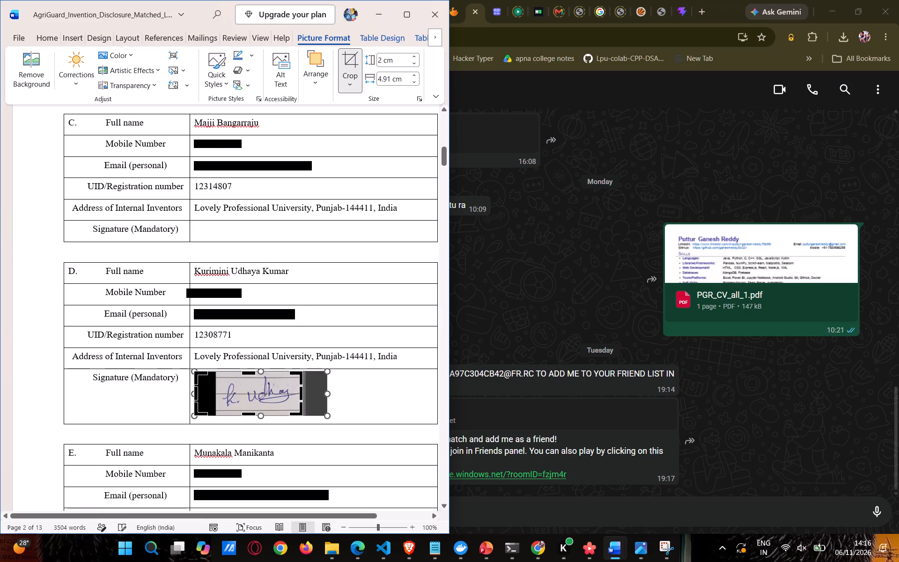
left_click_drag(197, 392, 219, 392)
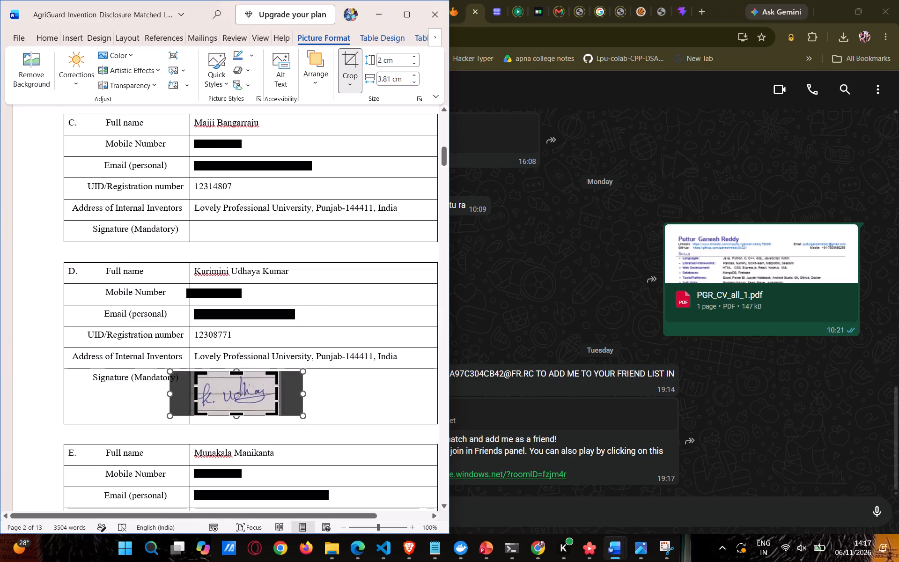
left_click(342, 392)
Resize inventor D's cropped signature picture to about 1.04 cm high and 3.7 cm wide.
left_click(251, 391)
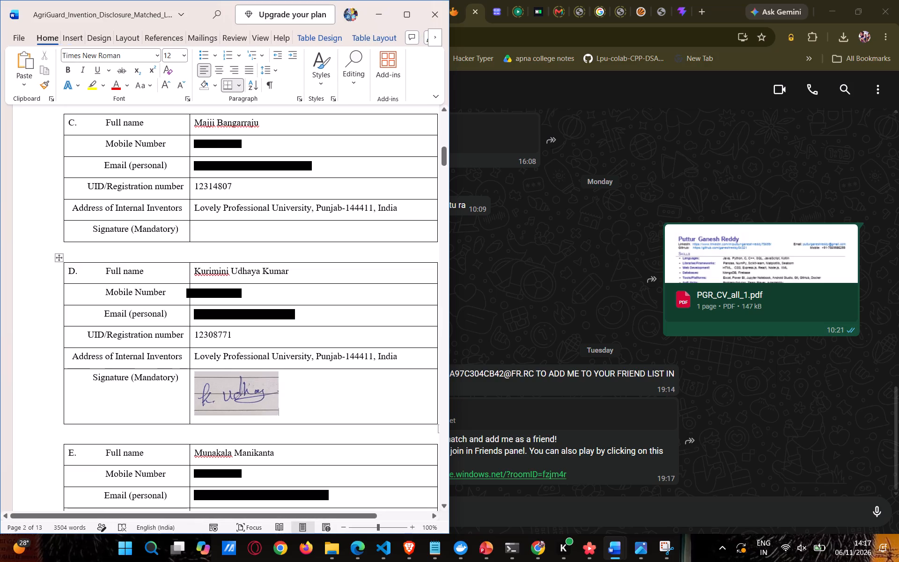
left_click_drag(280, 395, 317, 399)
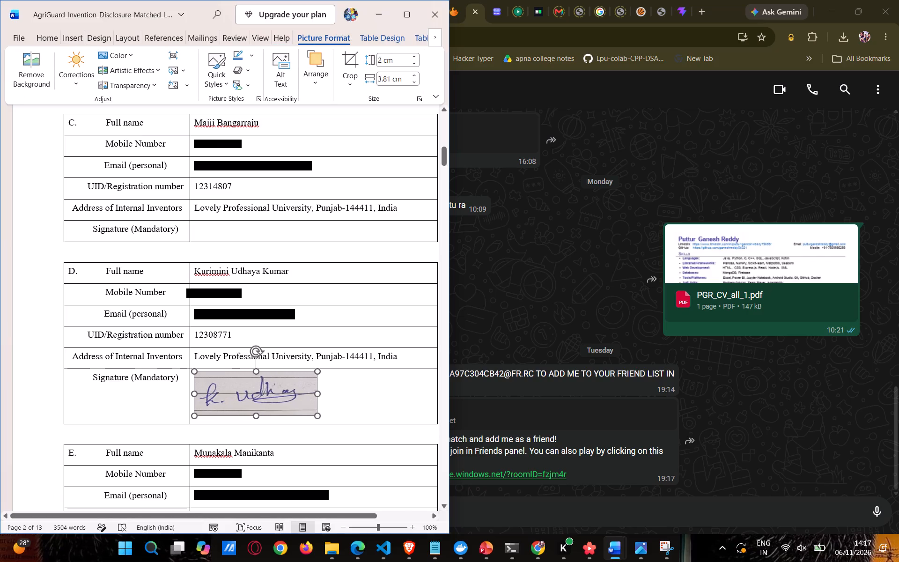
left_click_drag(317, 399, 315, 399)
left_click_drag(255, 414, 254, 399)
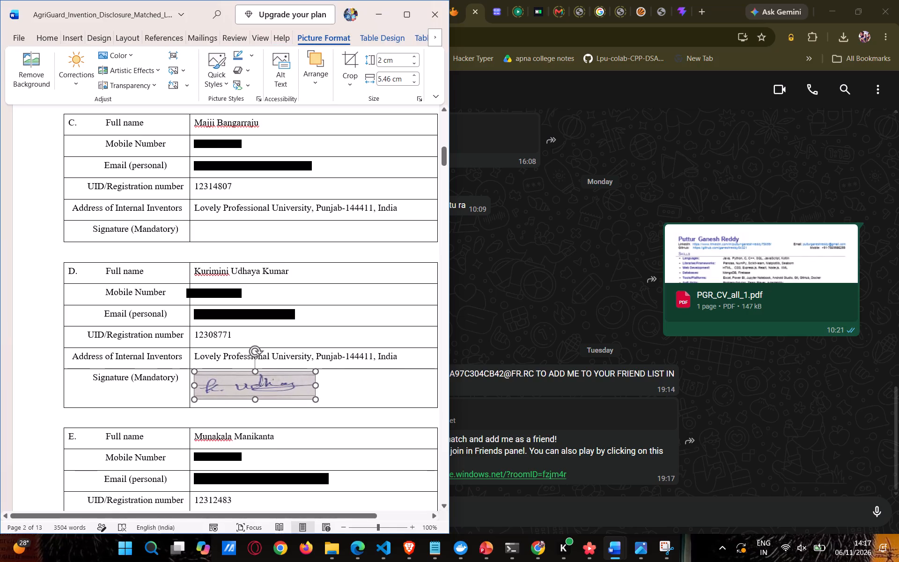
left_click_drag(254, 399, 254, 394)
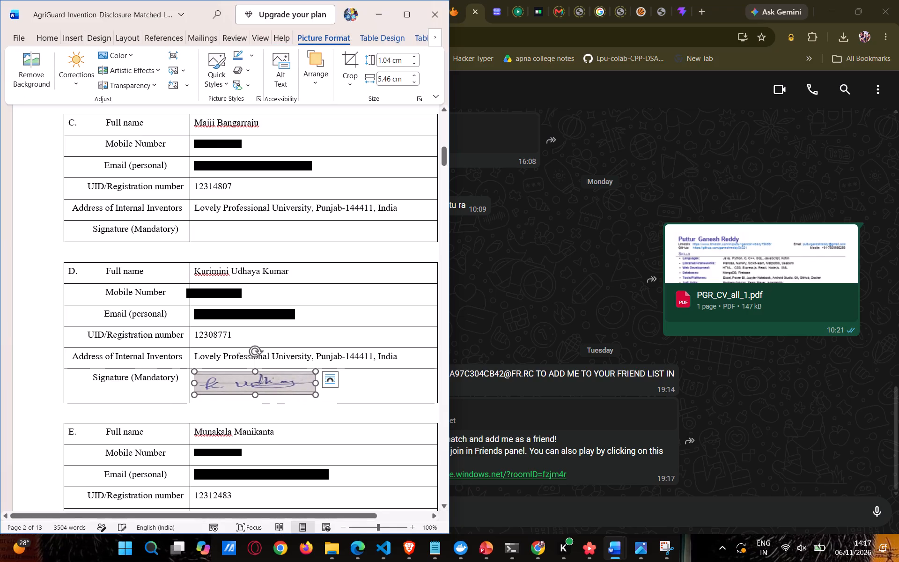
left_click_drag(315, 381, 283, 385)
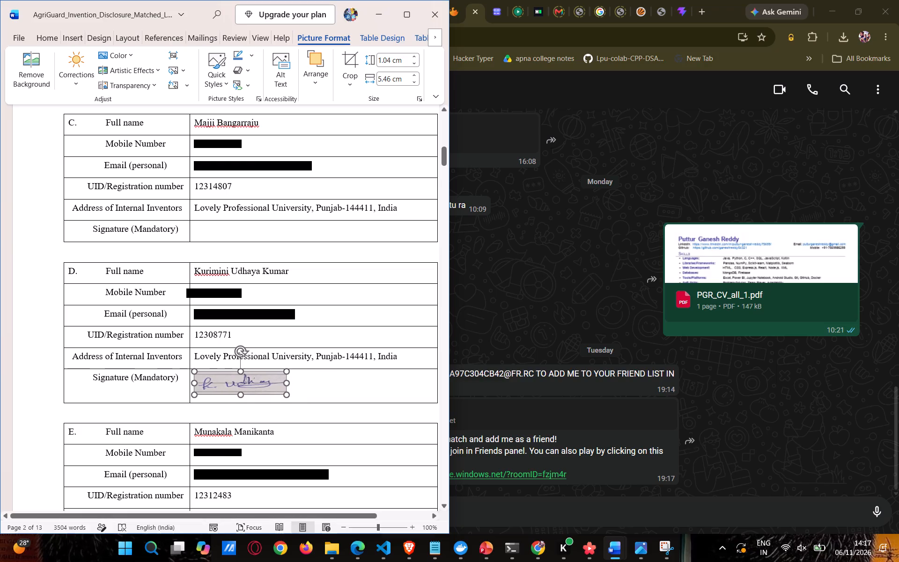
left_click_drag(283, 385, 276, 384)
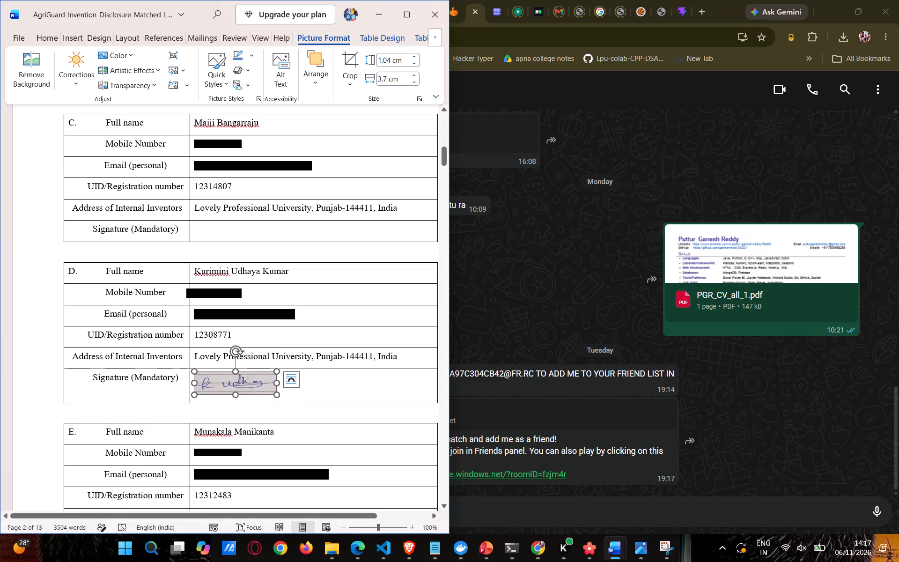
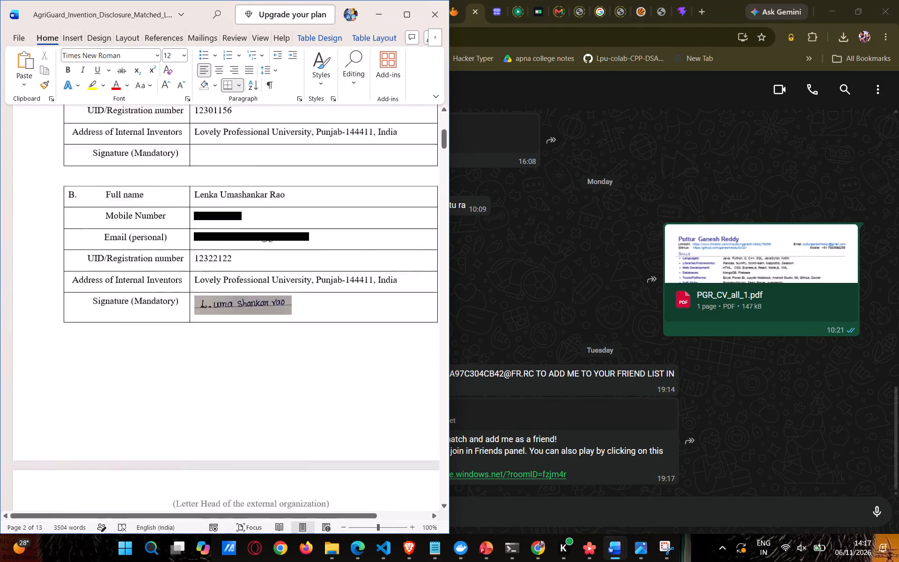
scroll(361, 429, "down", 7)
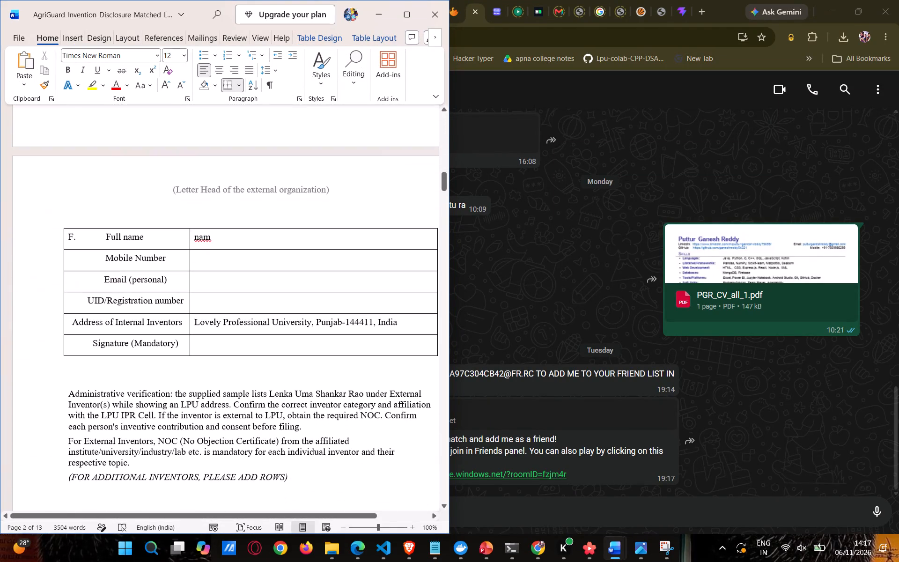
Continue inventor F's full name entry by adding a space after the existing text "nam".
left_click(215, 237)
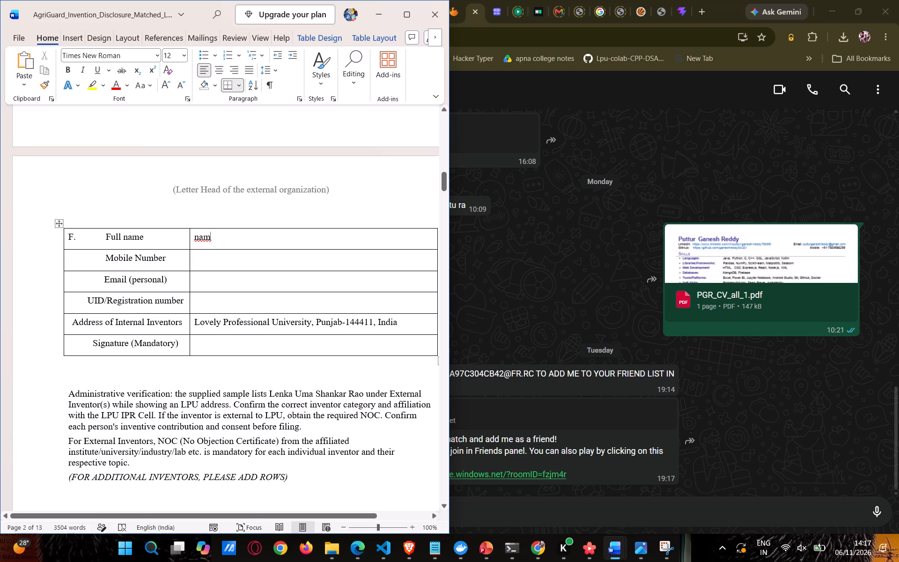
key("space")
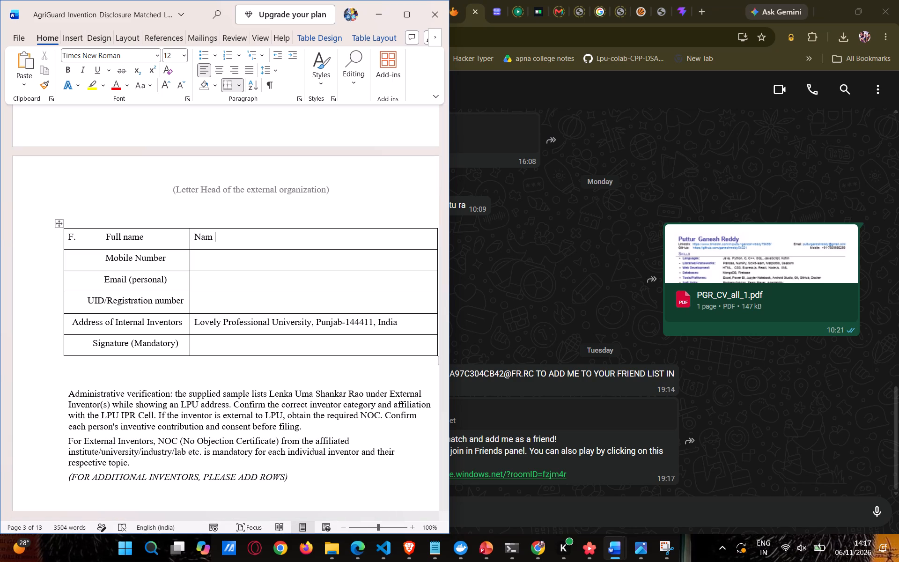
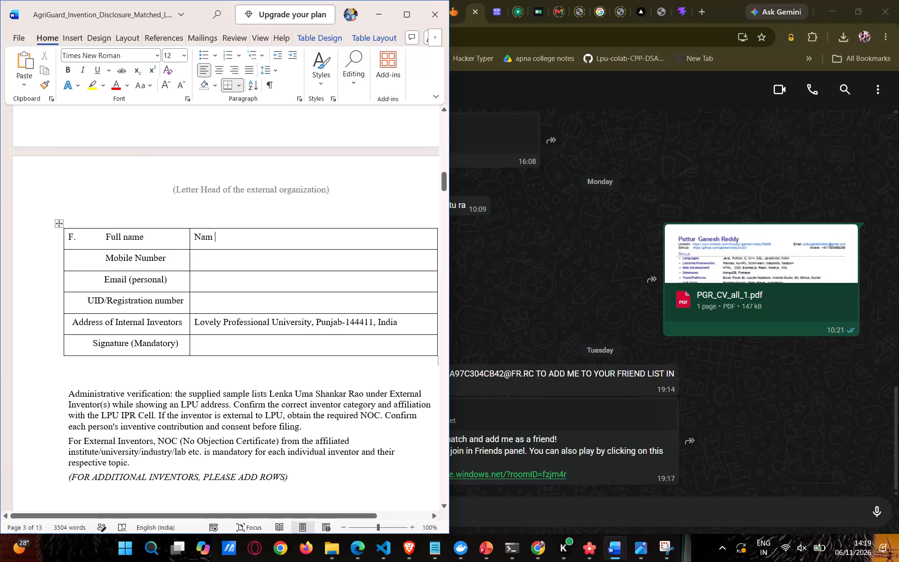
Select the italic note "FOR ADDITIONAL INVENTORS, PLEASE ADD ROWS" below inventor F's table.
scroll(138, 389, "down", 4)
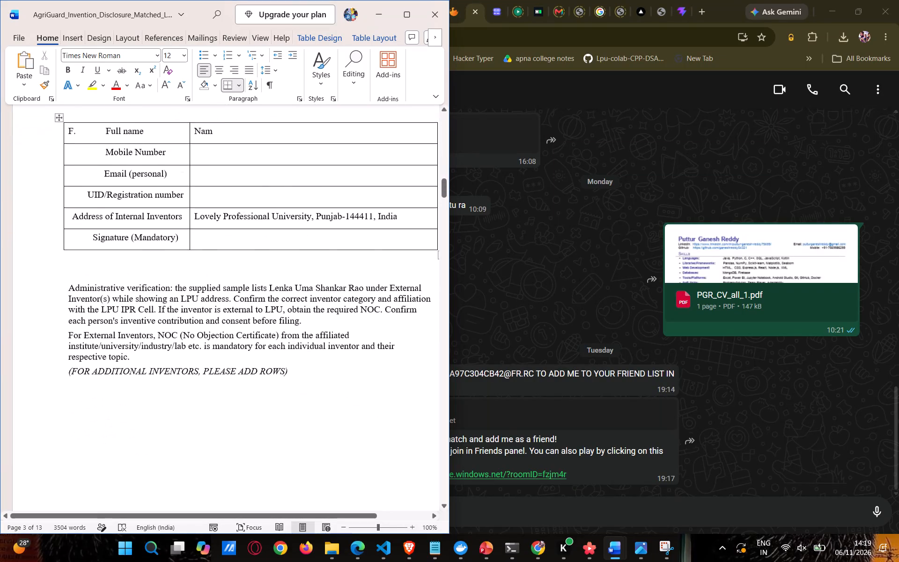
scroll(138, 389, "down", 2)
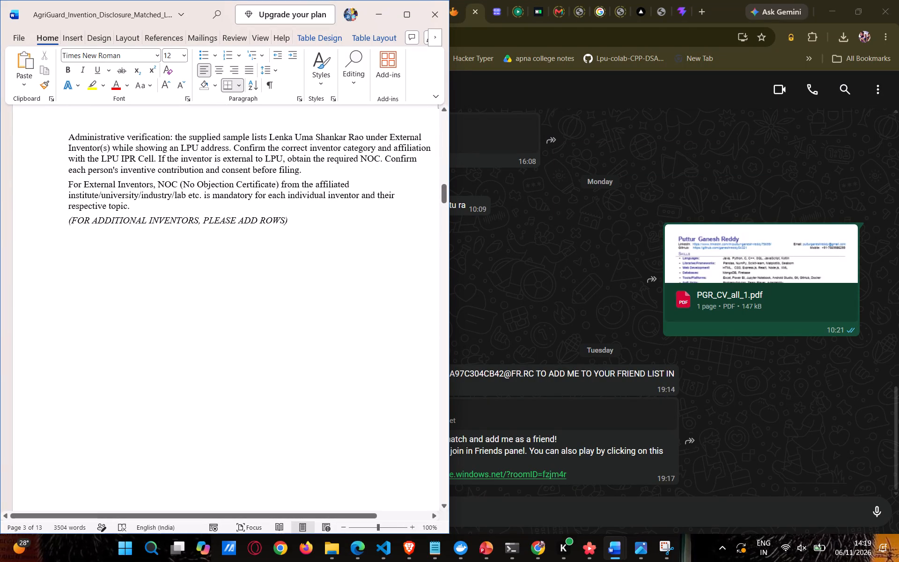
left_click_drag(295, 223, 79, 226)
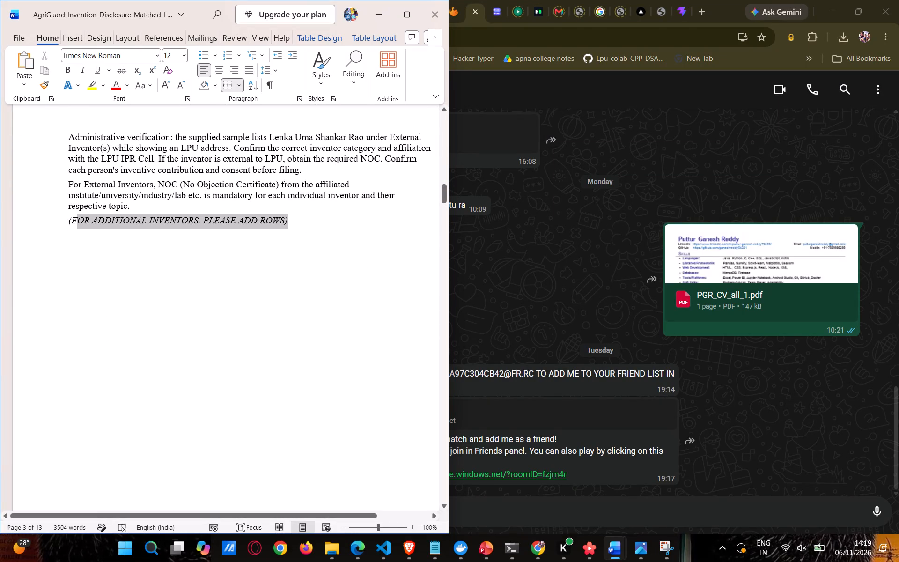
left_click_drag(79, 226, 77, 226)
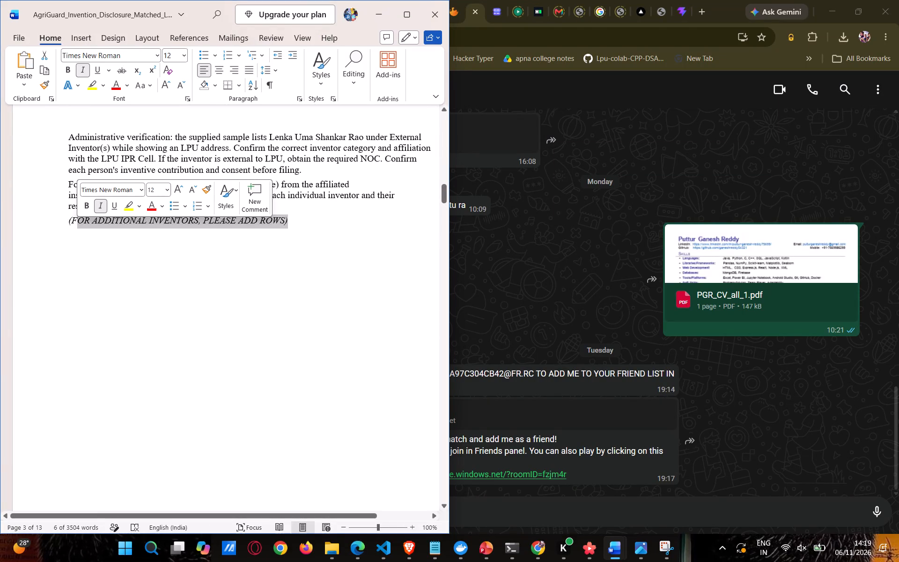
left_click(170, 238)
left_click_drag(293, 226, 73, 227)
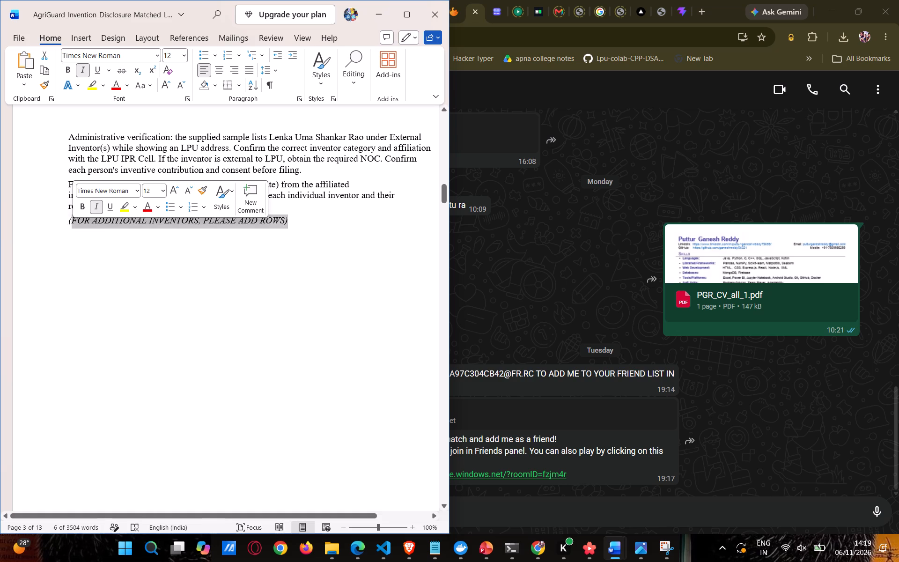
Delete the line "(FOR ADDITIONAL INVENTORS, PLEASE ADD ROWS)" below the external inventors' NOC note.
key("BackSpace")
key("BackSpace")
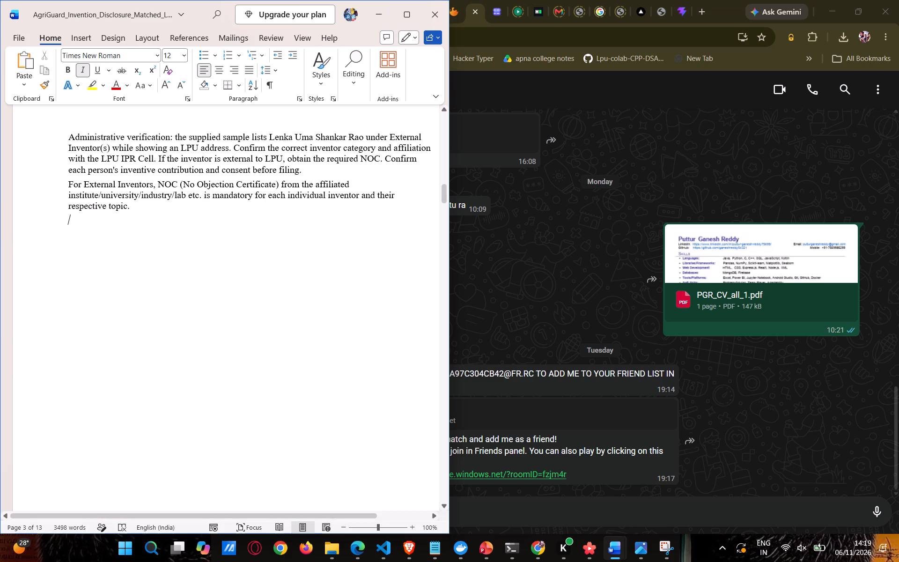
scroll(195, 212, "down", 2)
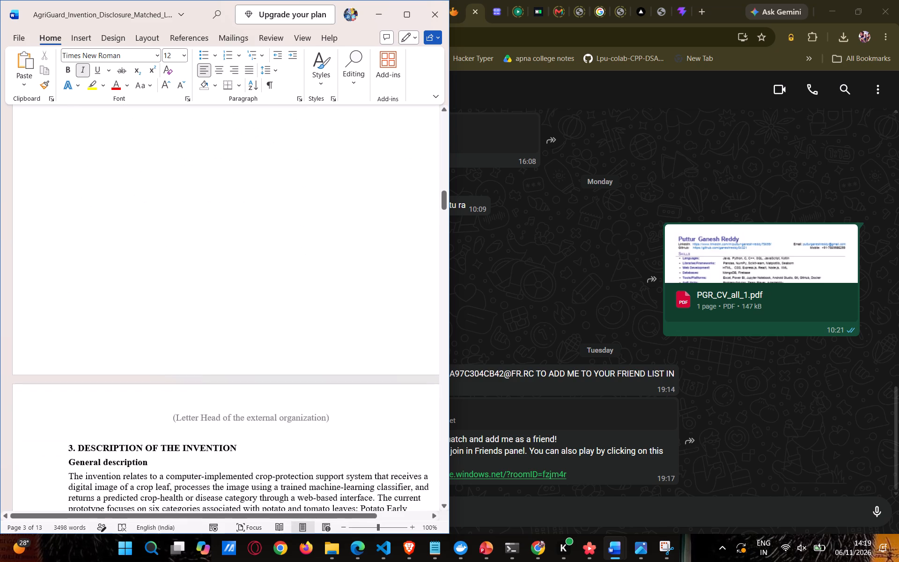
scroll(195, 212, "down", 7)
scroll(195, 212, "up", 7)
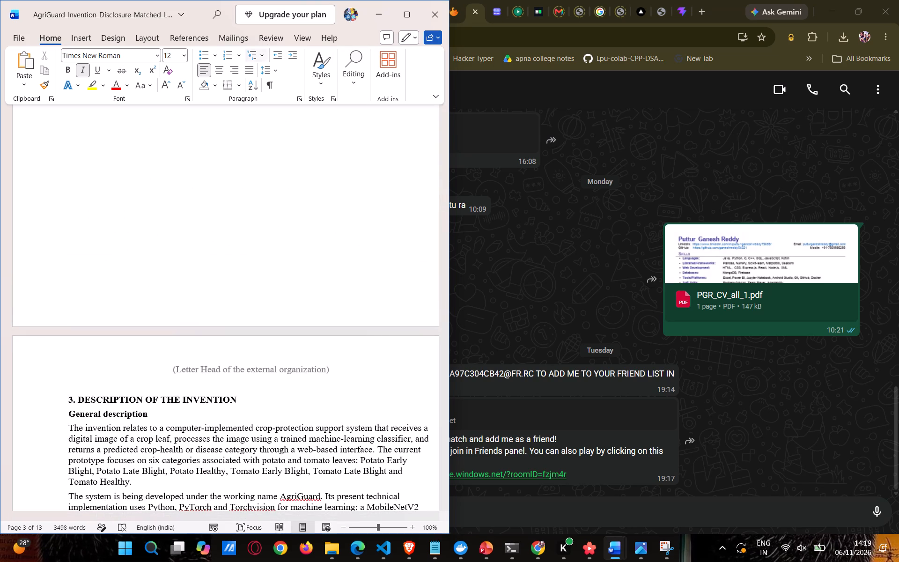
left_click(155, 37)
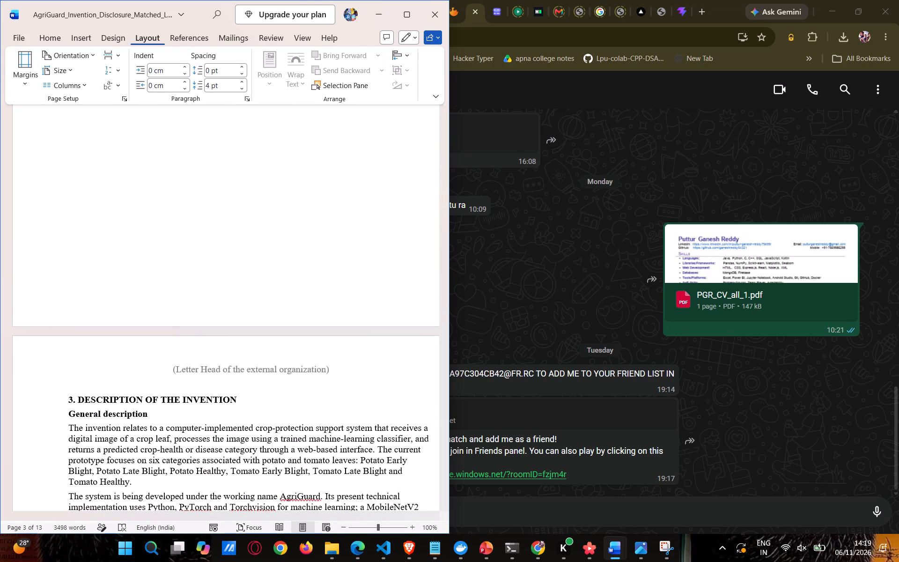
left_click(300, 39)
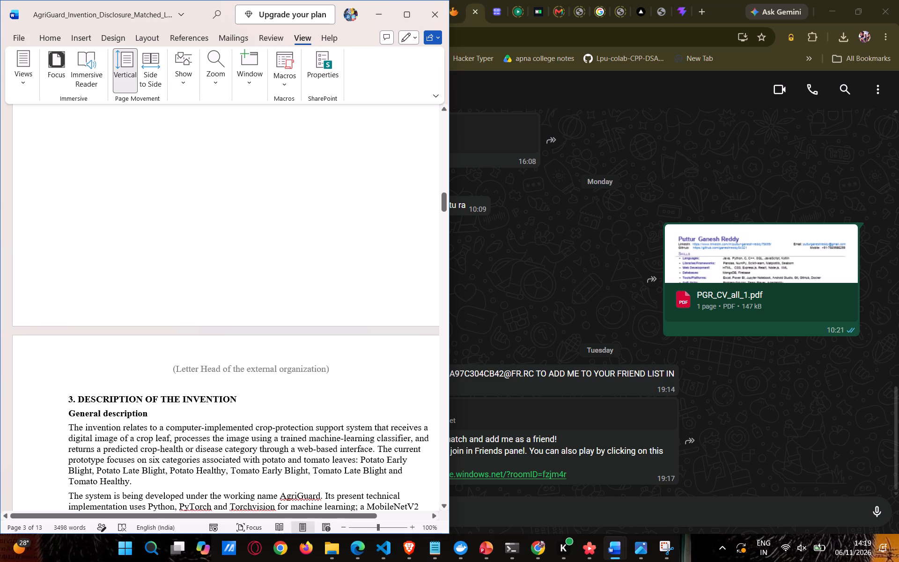
Maximize the document window.
left_click(410, 5)
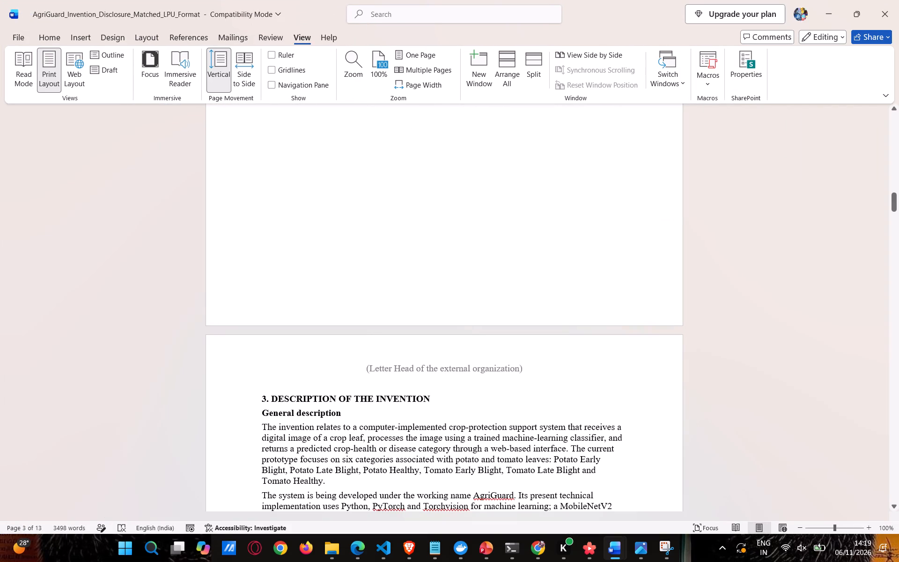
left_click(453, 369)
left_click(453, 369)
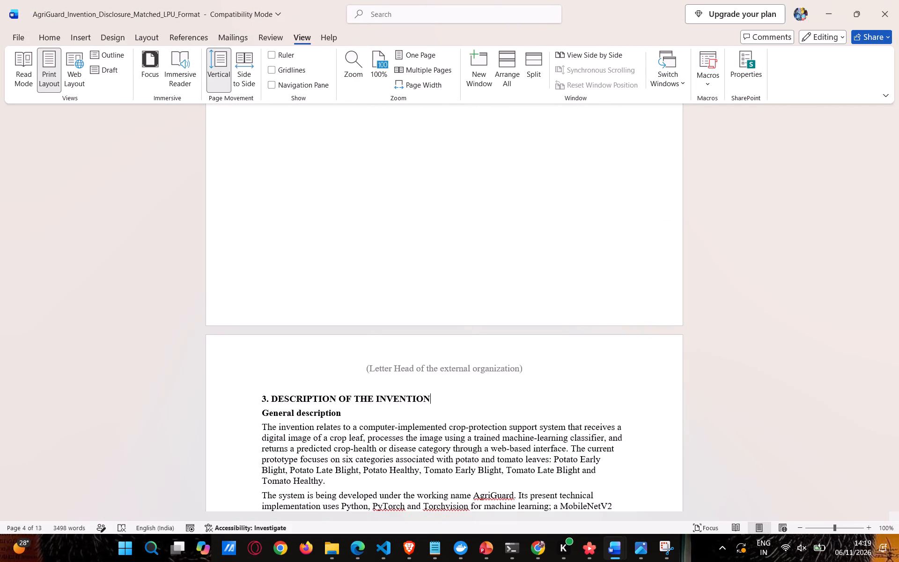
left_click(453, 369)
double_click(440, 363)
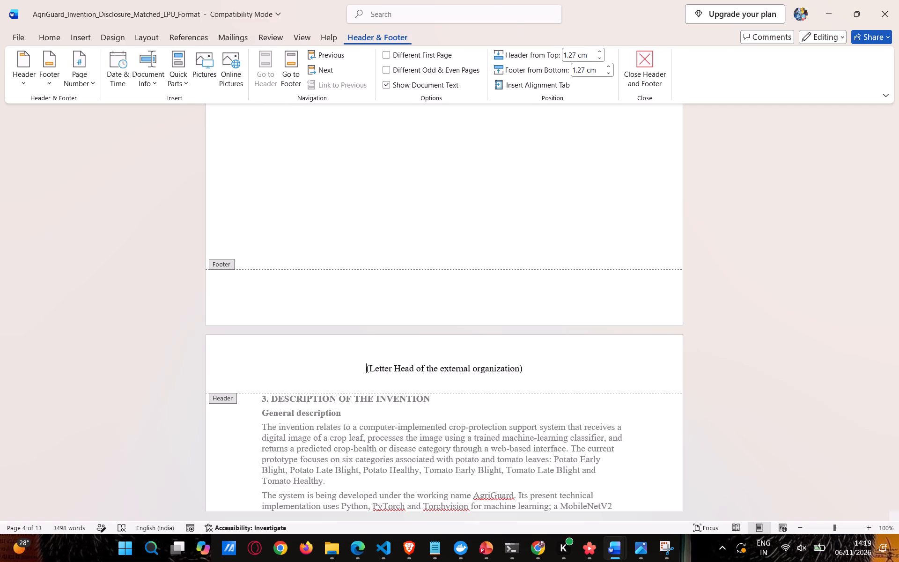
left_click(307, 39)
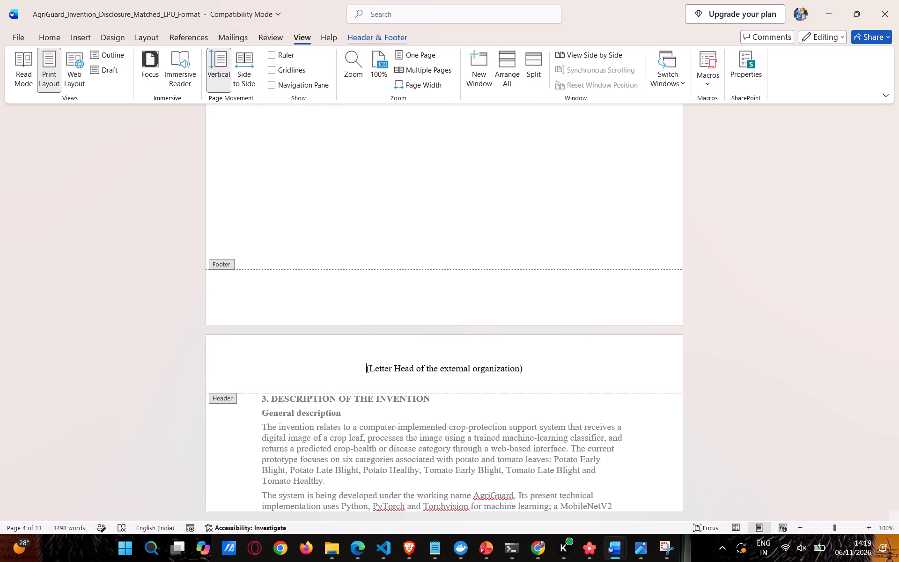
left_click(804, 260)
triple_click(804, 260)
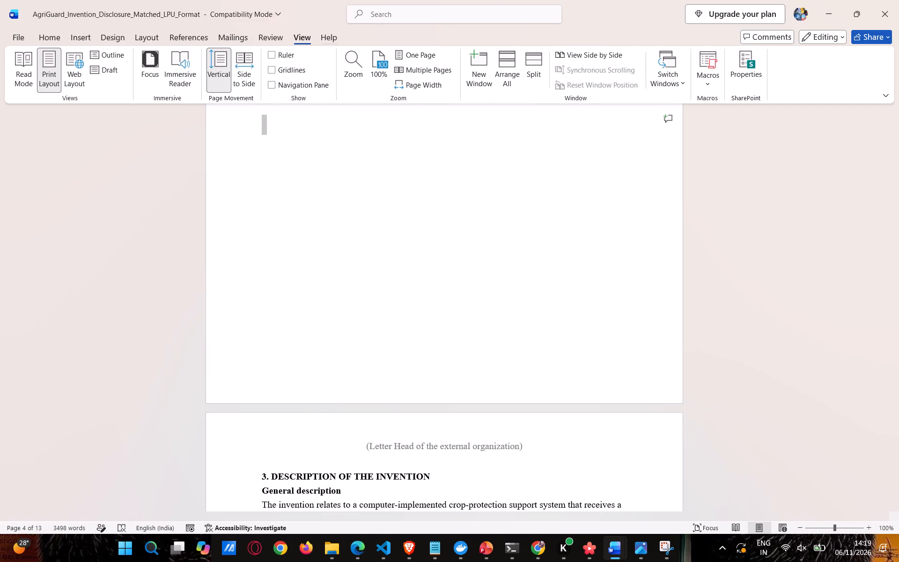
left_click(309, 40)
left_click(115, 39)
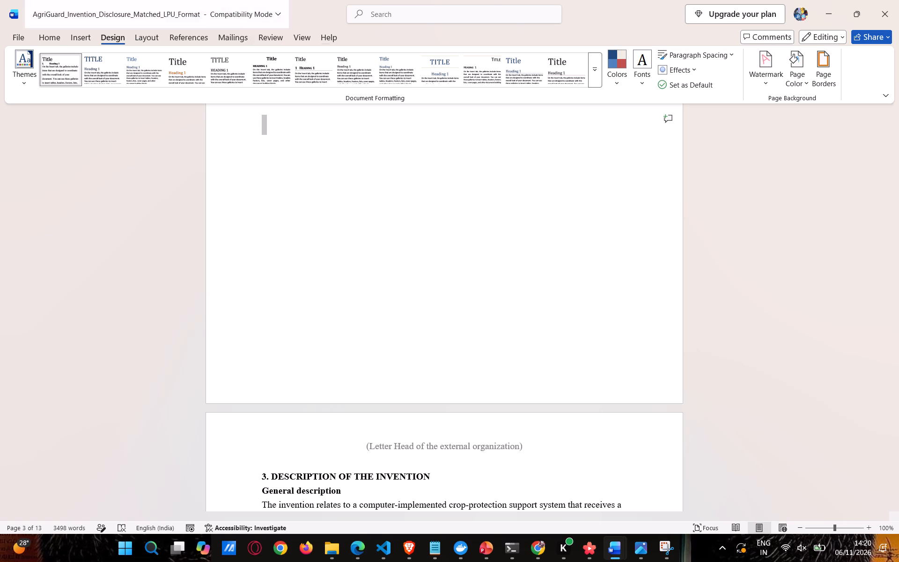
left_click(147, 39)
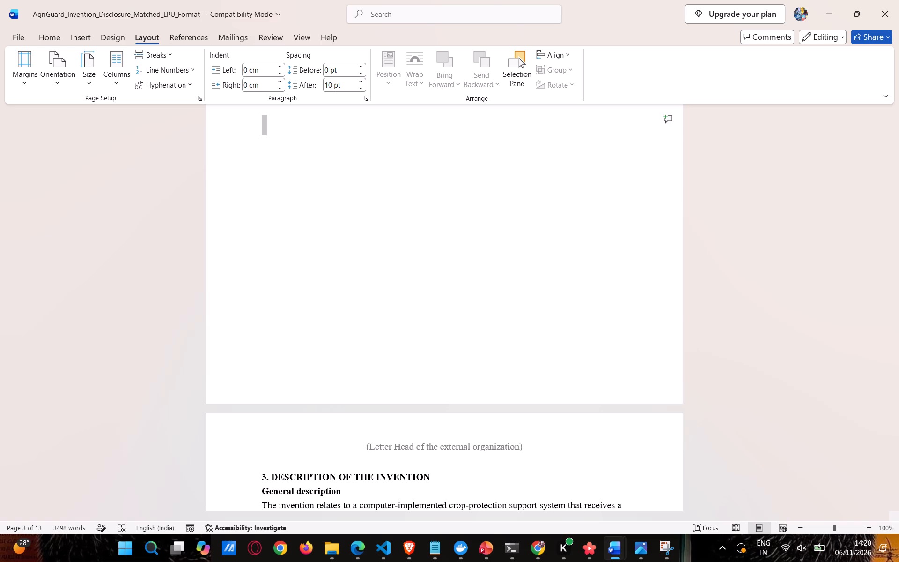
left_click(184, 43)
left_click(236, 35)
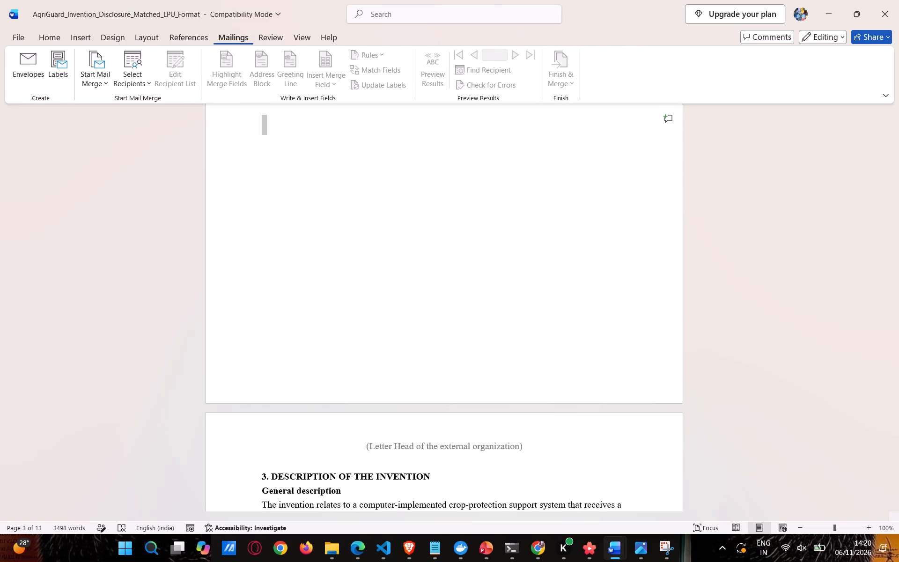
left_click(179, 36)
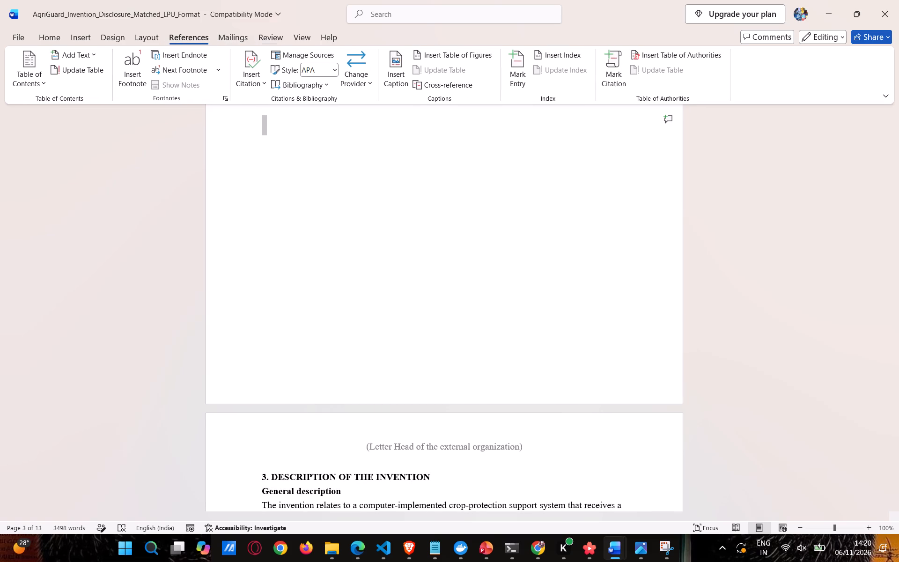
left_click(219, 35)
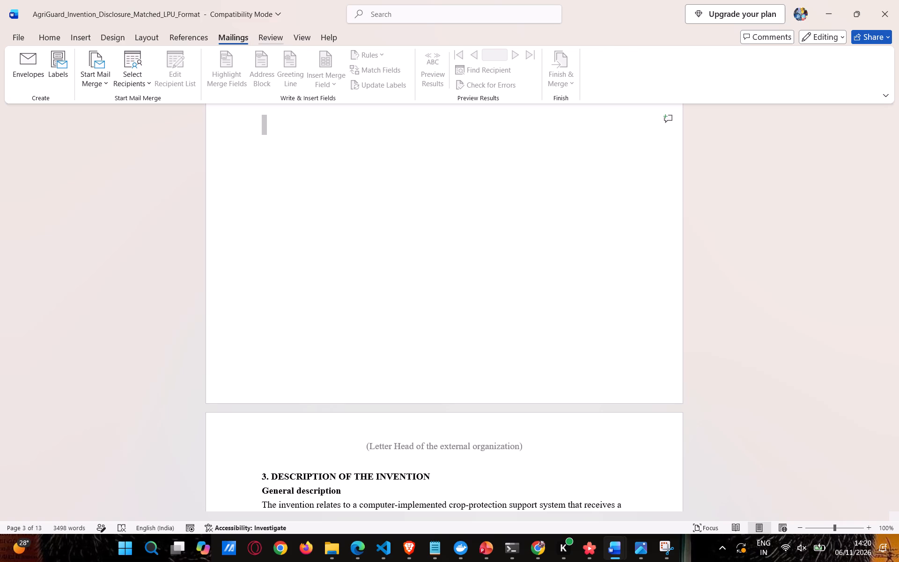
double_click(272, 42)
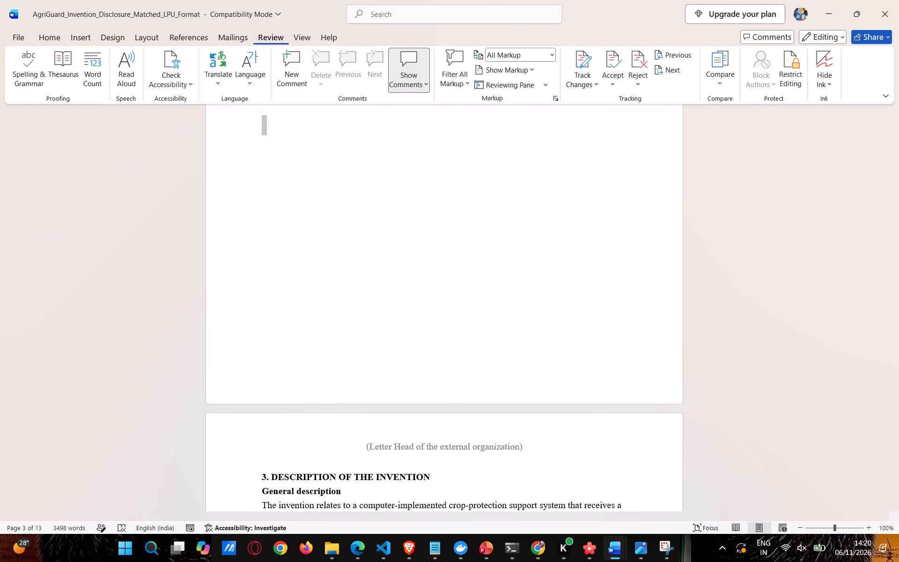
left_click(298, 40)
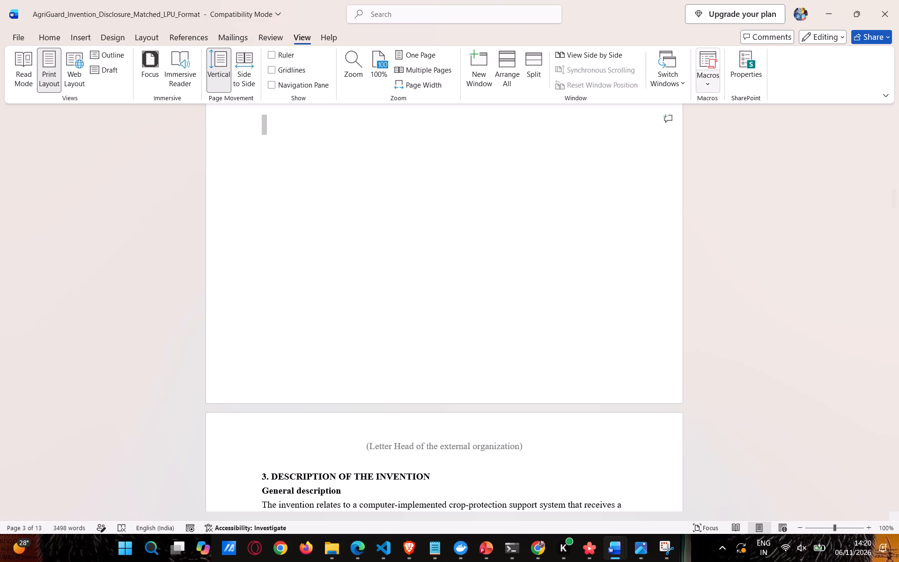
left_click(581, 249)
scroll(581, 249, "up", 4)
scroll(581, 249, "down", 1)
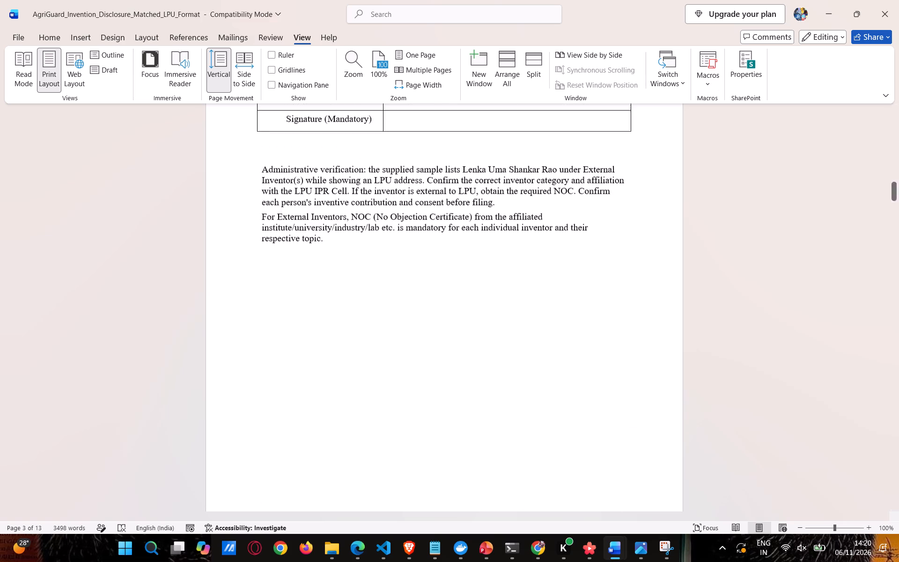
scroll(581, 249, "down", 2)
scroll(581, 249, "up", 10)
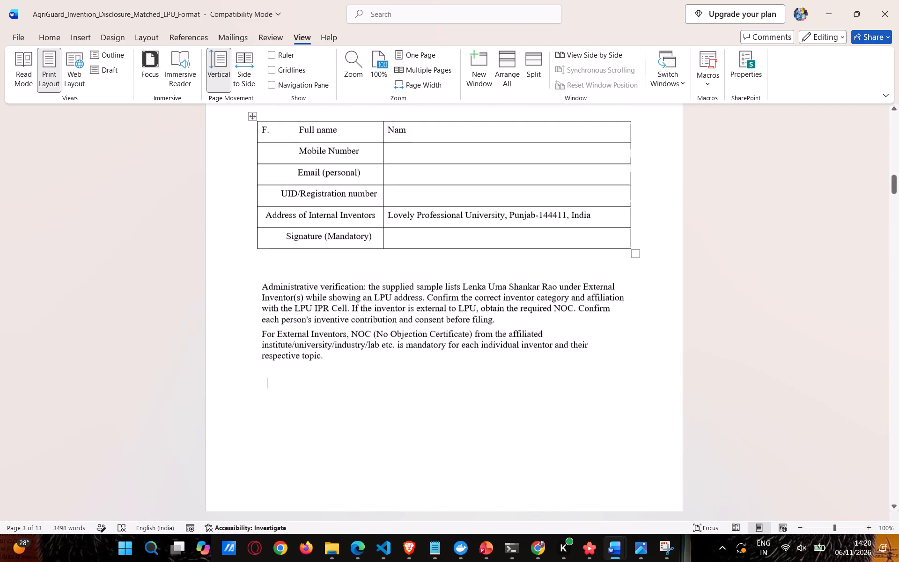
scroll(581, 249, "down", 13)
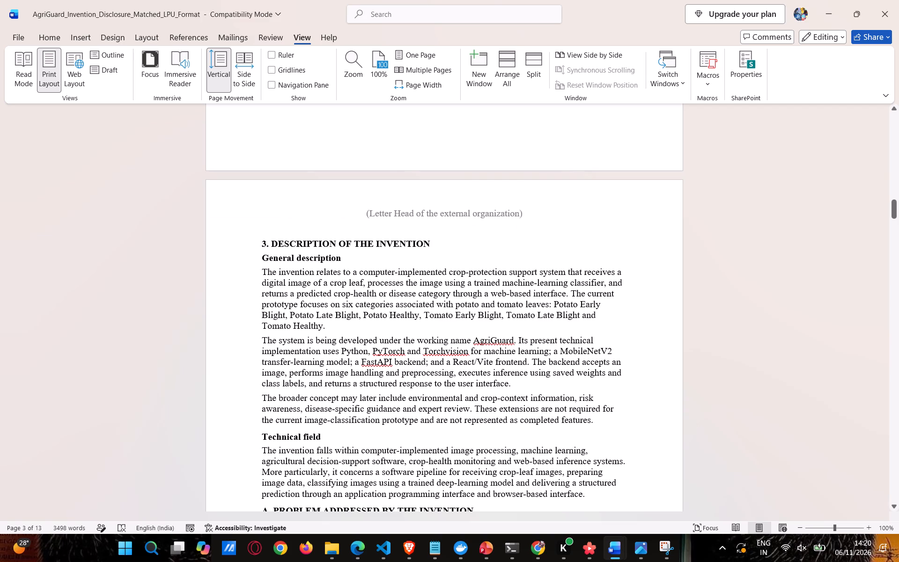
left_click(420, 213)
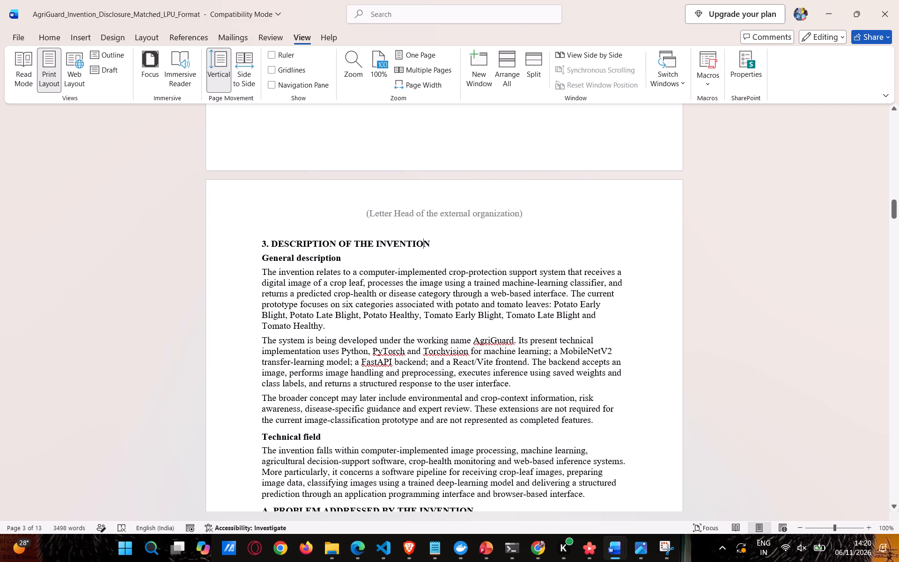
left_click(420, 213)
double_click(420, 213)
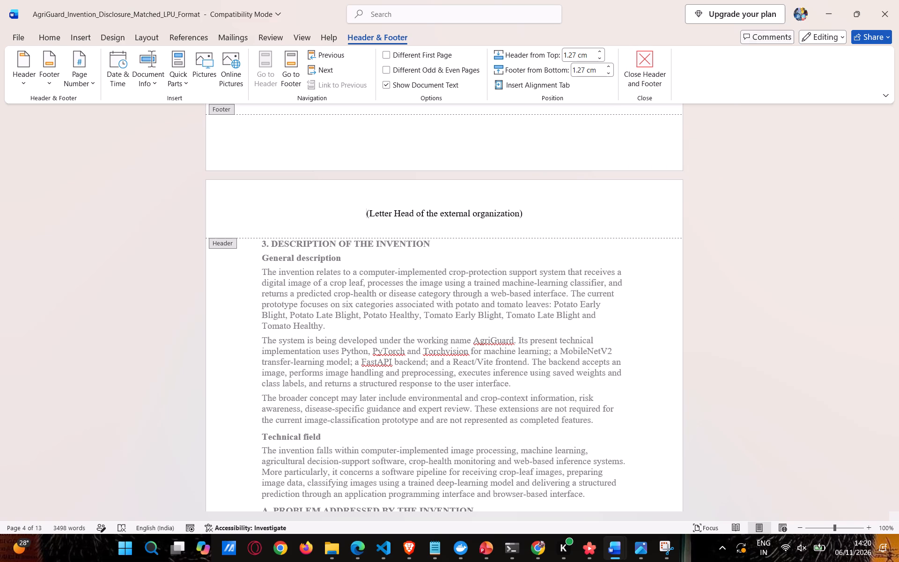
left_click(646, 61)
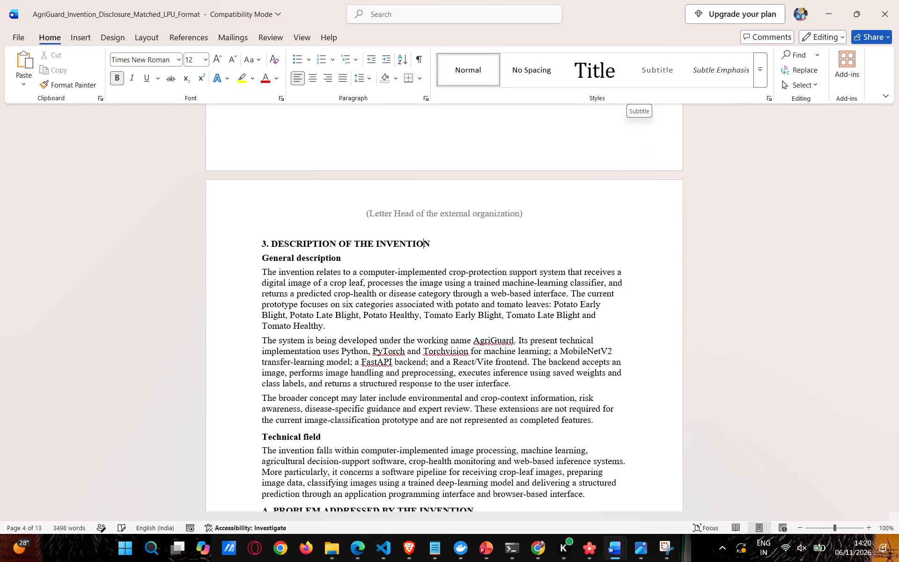
Remove the page header reading "(Letter Head of the external organization)" from the document.
left_click(538, 197)
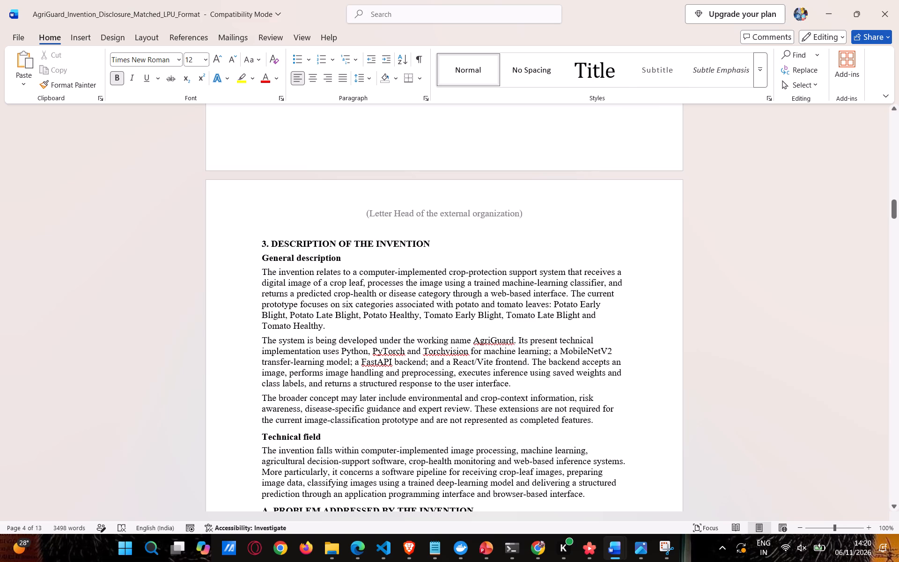
double_click(503, 204)
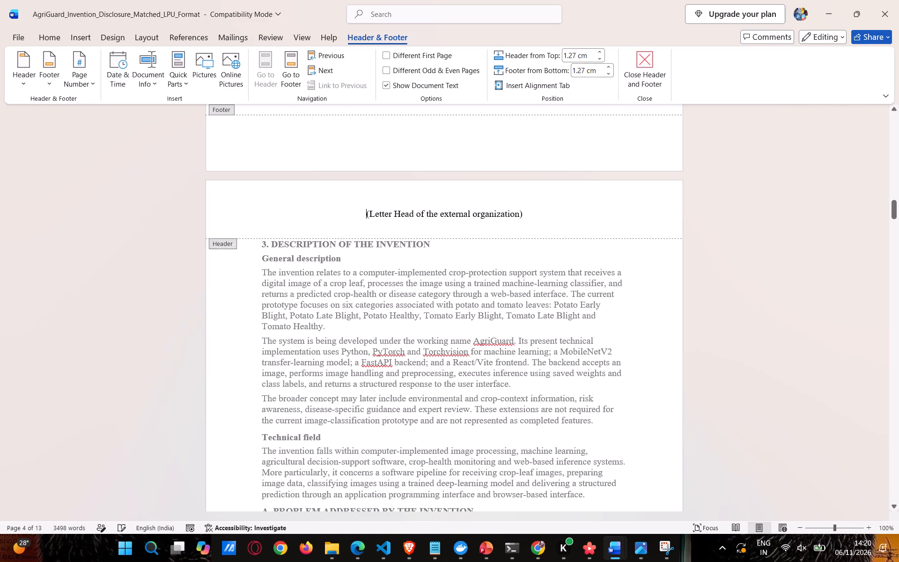
left_click(21, 88)
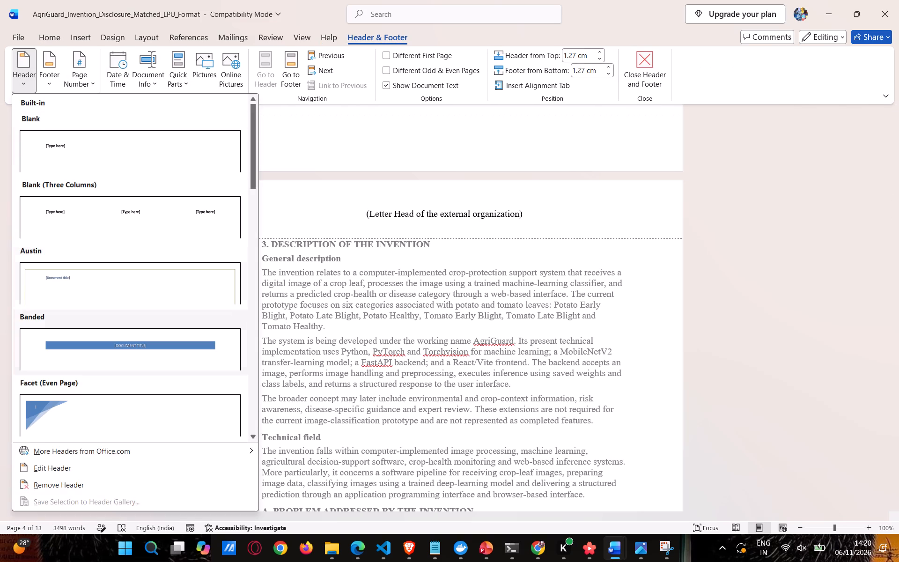
left_click(36, 489)
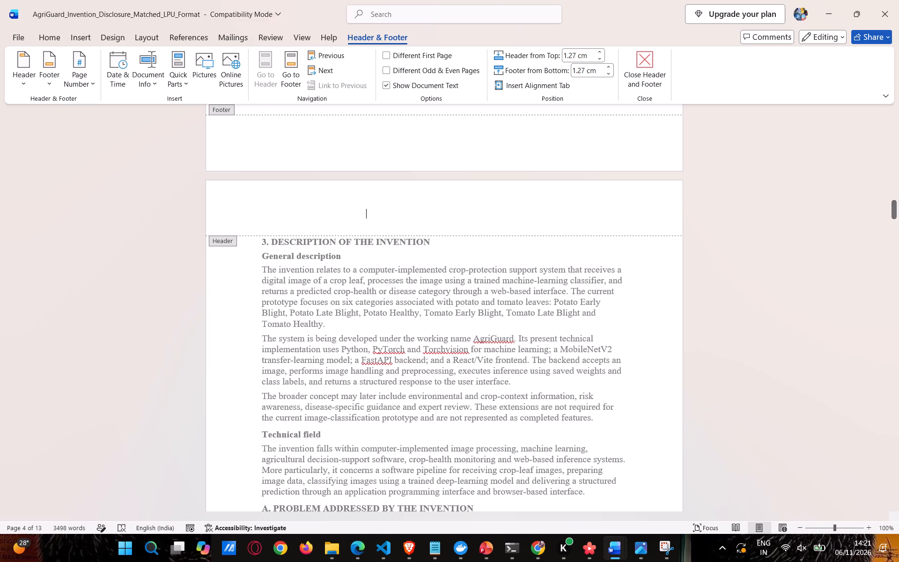
Remove the page footer as well, and return to editing the document body.
left_click(51, 86)
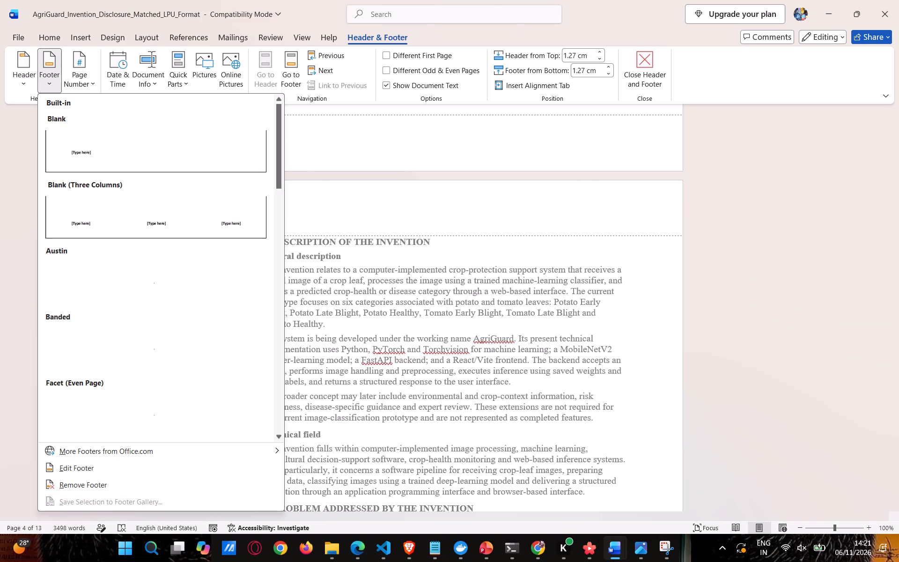
left_click(79, 484)
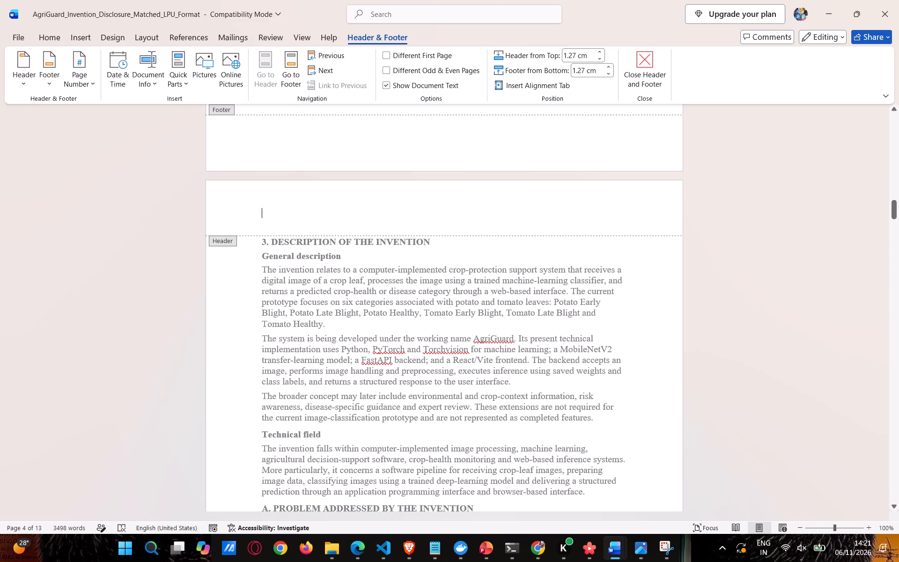
scroll(249, 325, "down", 4)
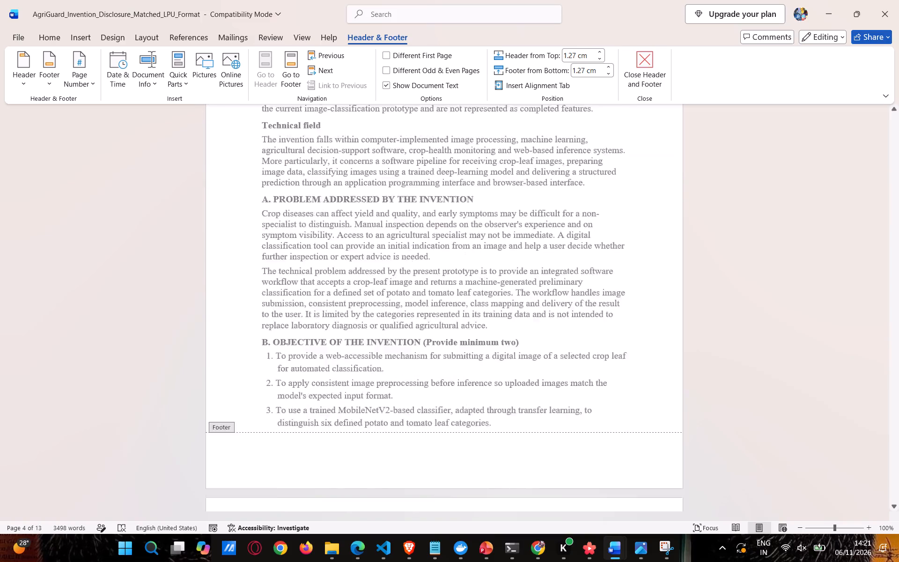
left_click(864, 211)
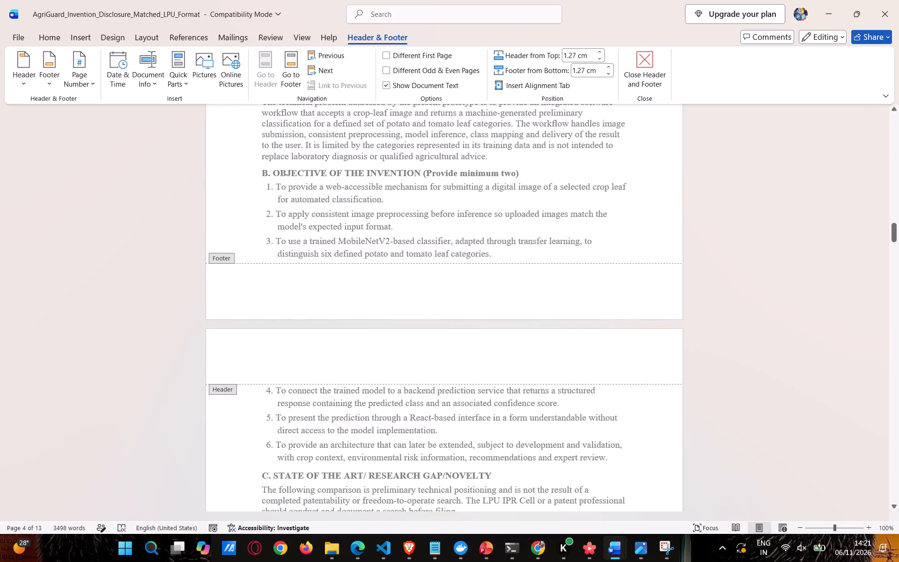
left_click(646, 71)
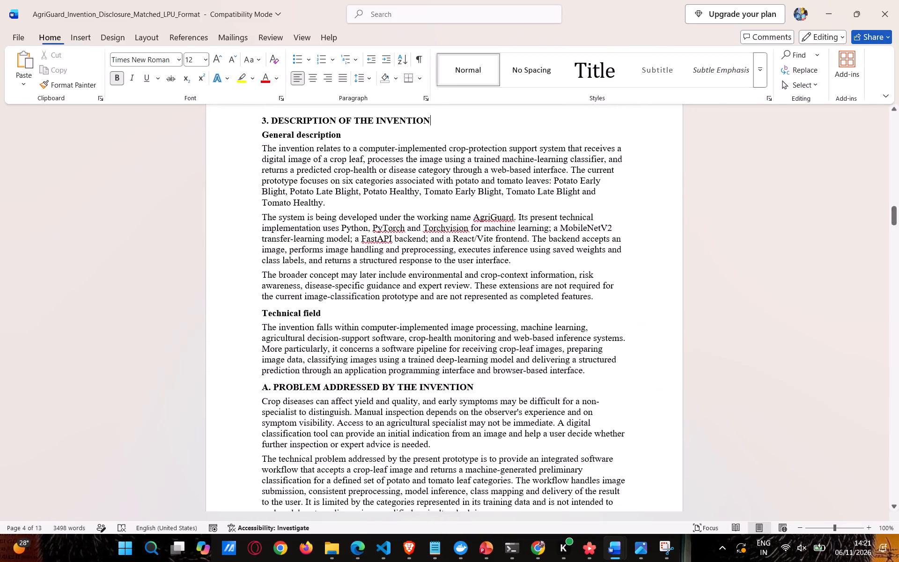
Look over the pages from the invention description back to the first inventor table.
scroll(749, 257, "up", 18)
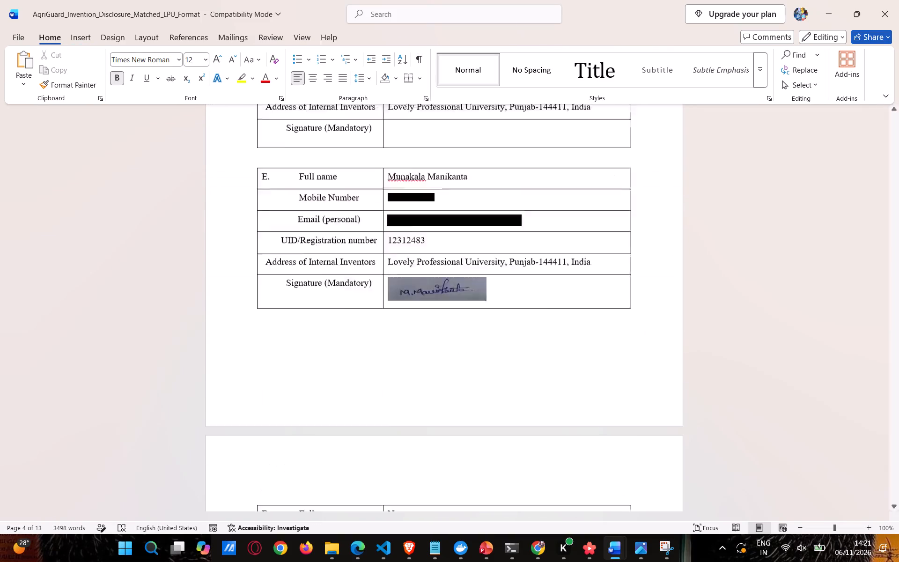
scroll(749, 257, "up", 7)
right_click(749, 257)
scroll(749, 257, "down", 1)
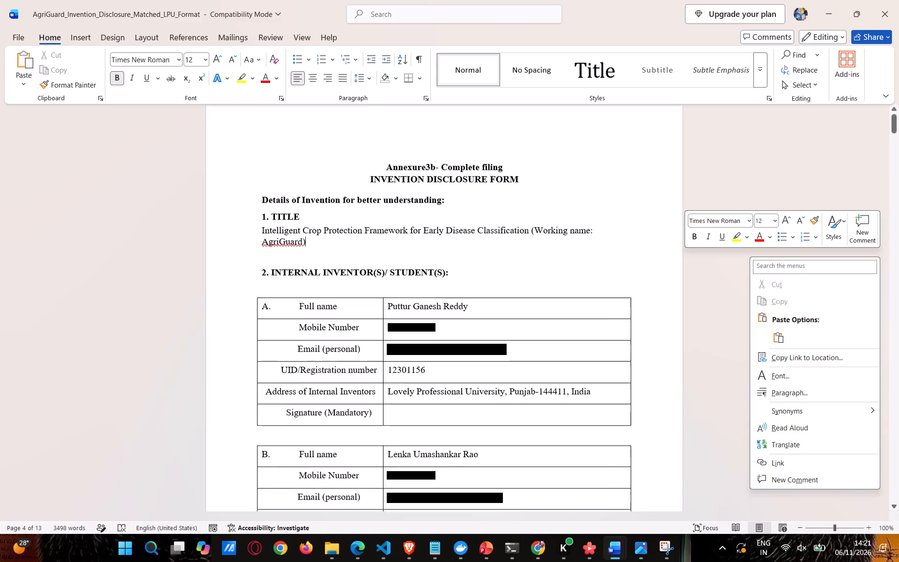
Look through the whole disclosure form from the inventor tables to the filing options and keywords sections.
left_click(714, 171)
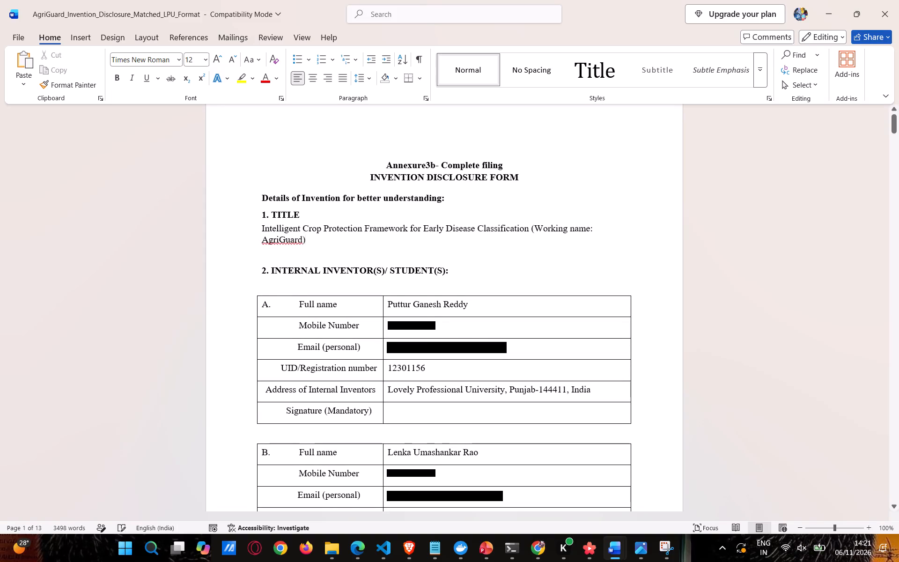
scroll(587, 215, "down", 10)
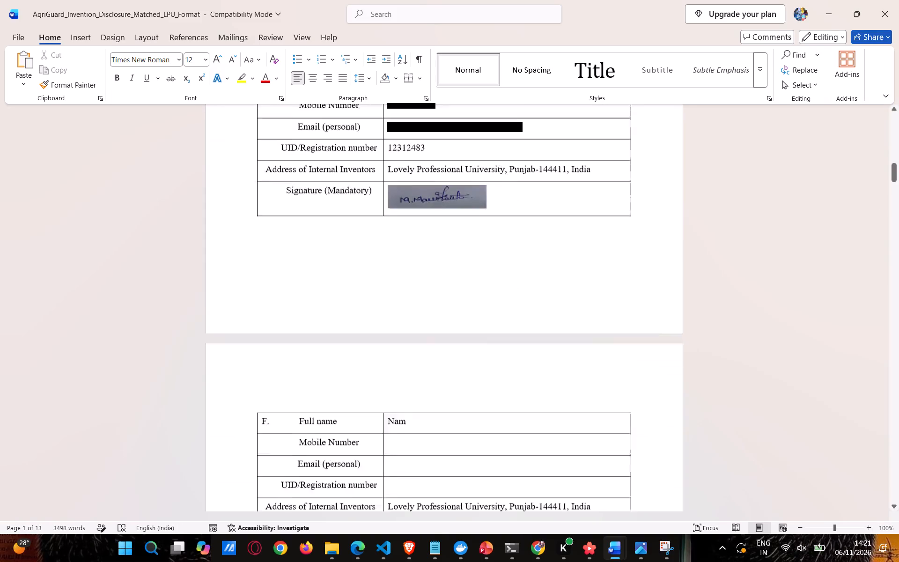
scroll(587, 215, "down", 20)
scroll(587, 215, "down", 2)
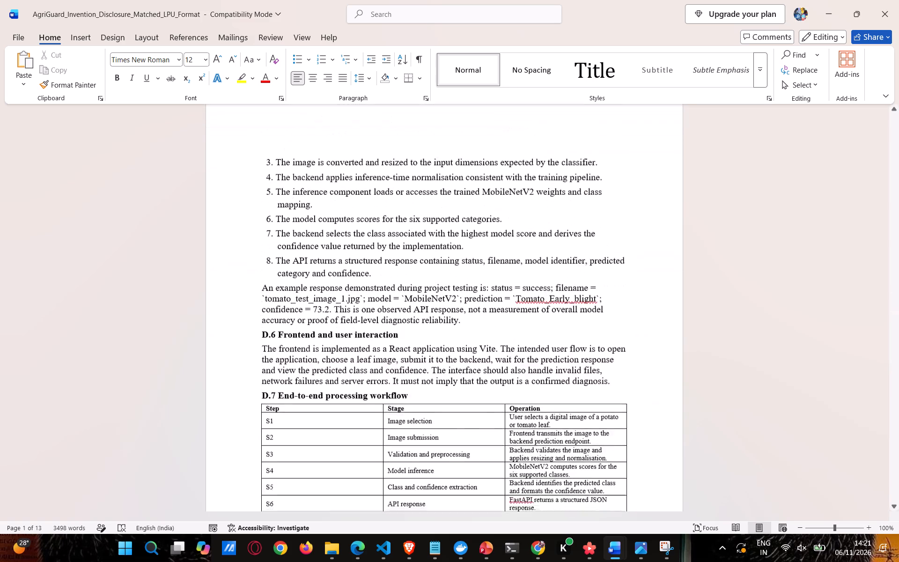
scroll(587, 215, "down", 9)
scroll(587, 215, "up", 1)
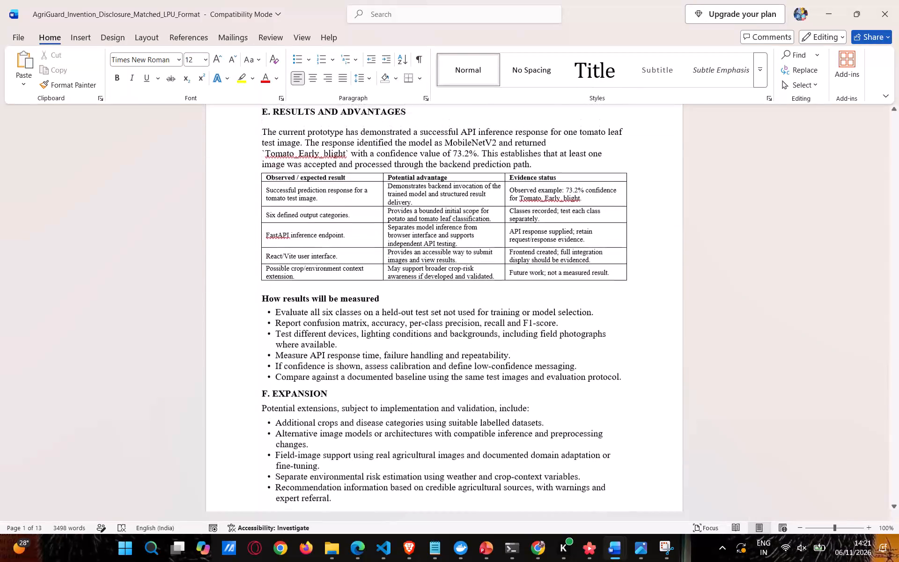
scroll(587, 215, "down", 15)
scroll(587, 215, "down", 7)
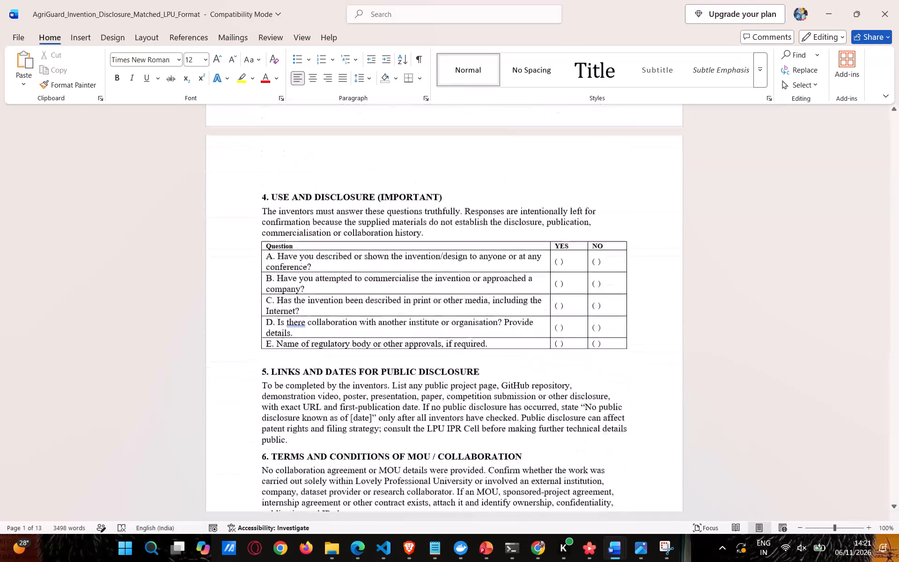
scroll(587, 215, "down", 10)
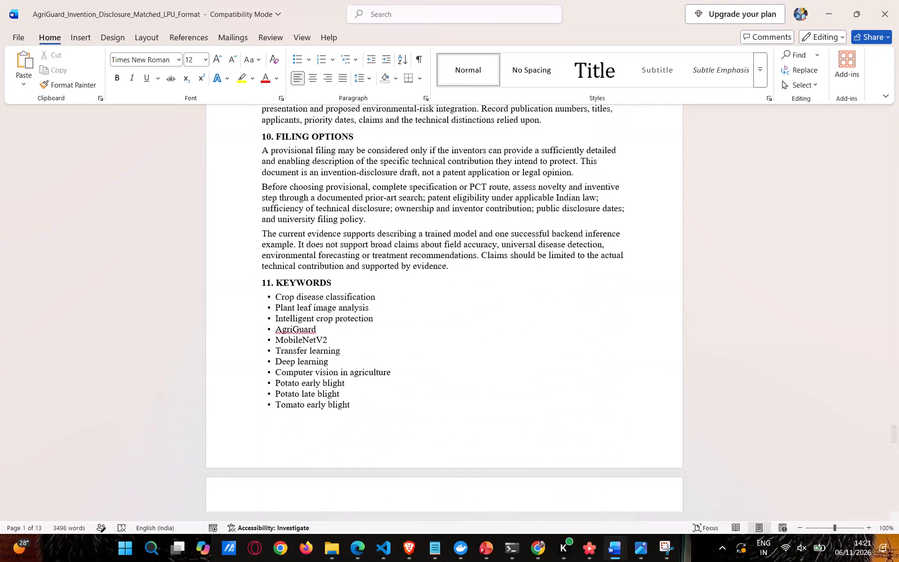
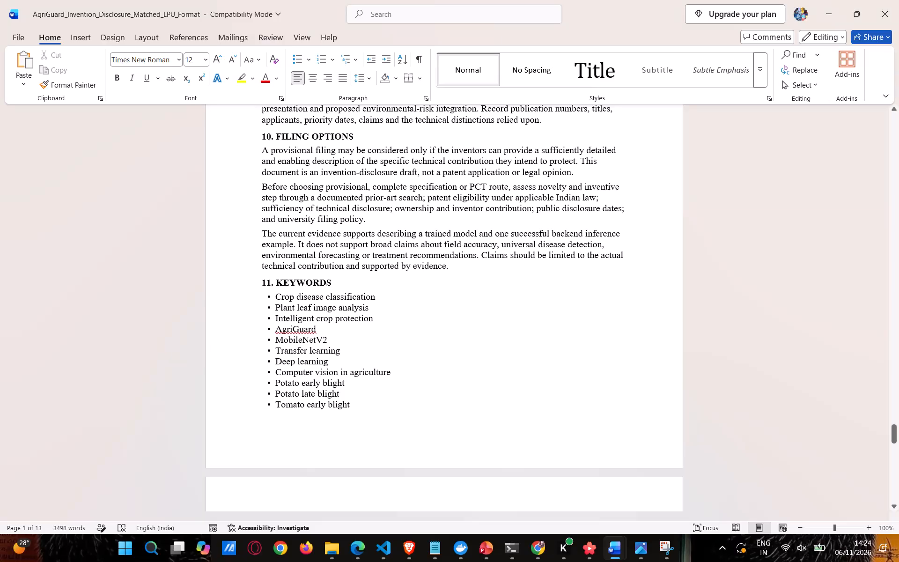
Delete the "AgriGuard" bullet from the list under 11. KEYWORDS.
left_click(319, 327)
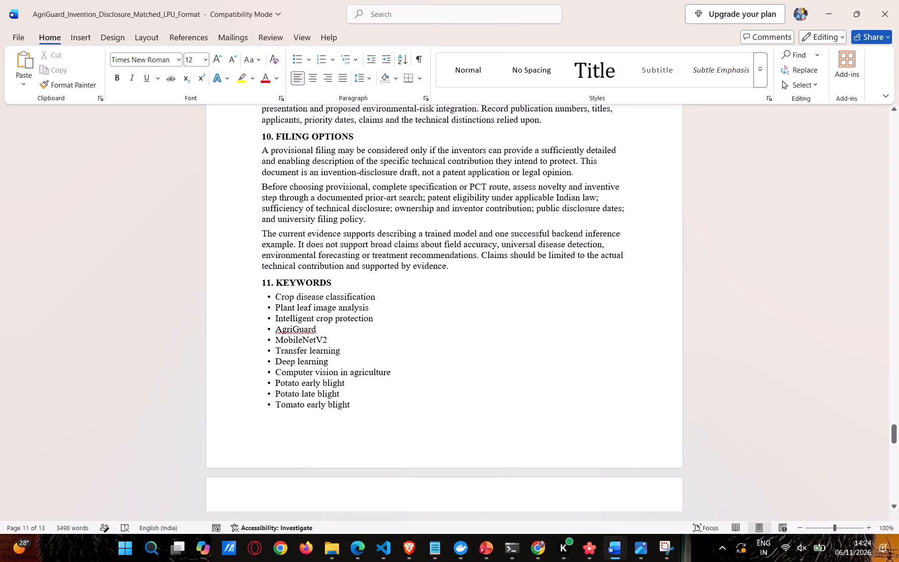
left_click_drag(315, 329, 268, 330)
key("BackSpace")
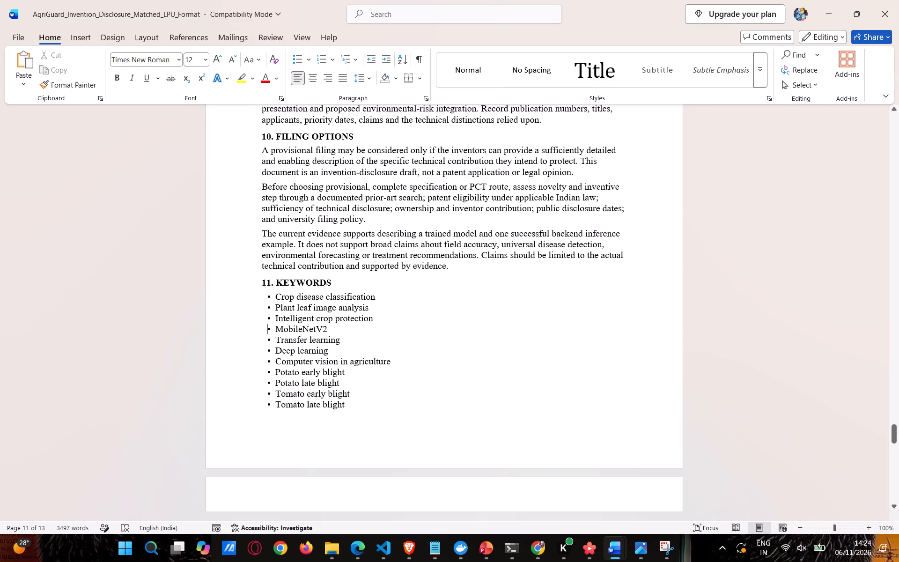
Look over the pre-submission checklist, and review the pages back to the start of the detailed description.
scroll(378, 299, "down", 6)
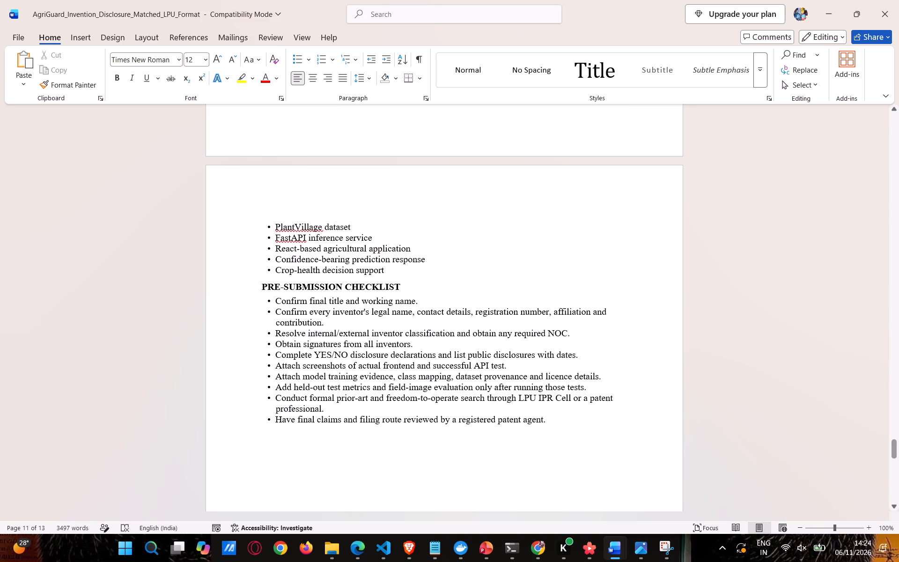
scroll(374, 251, "up", 4)
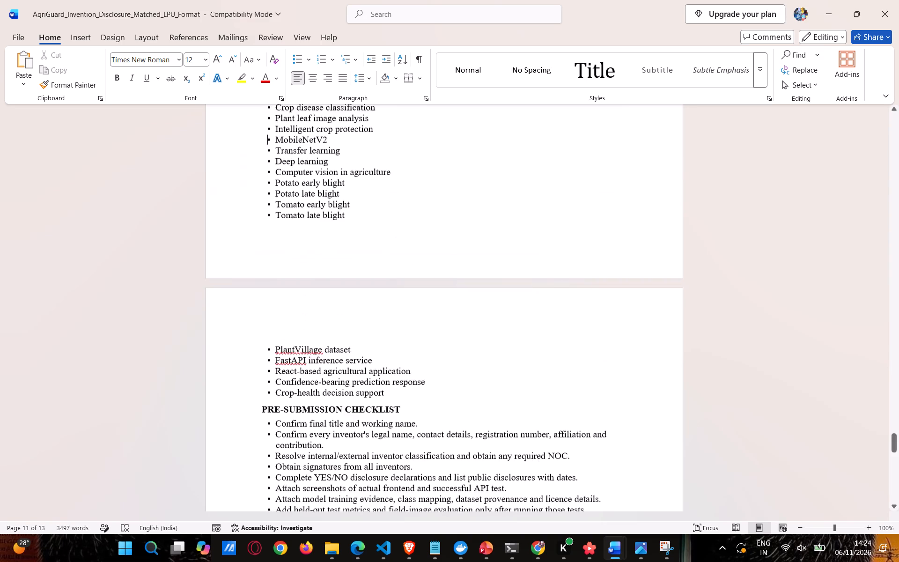
scroll(374, 251, "up", 3)
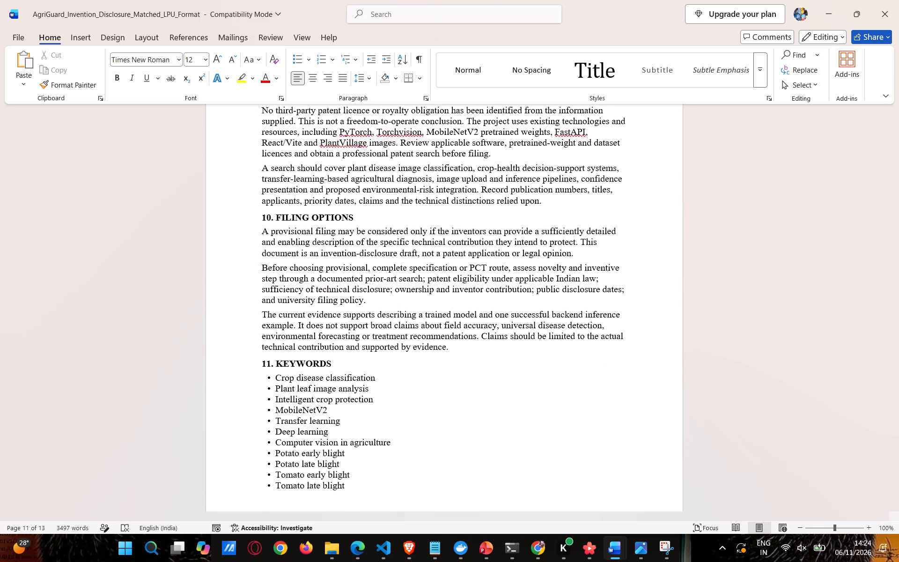
scroll(374, 251, "up", 5)
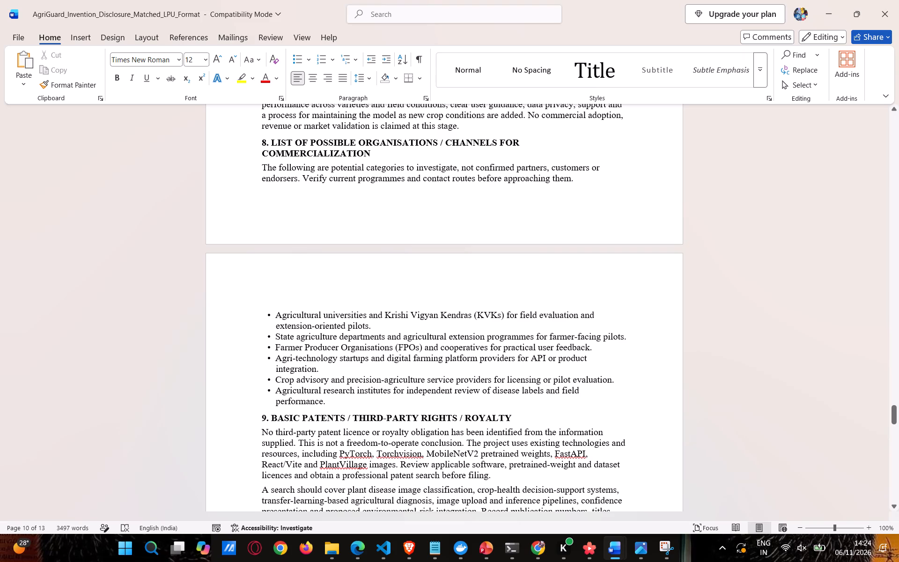
scroll(425, 332, "up", 6)
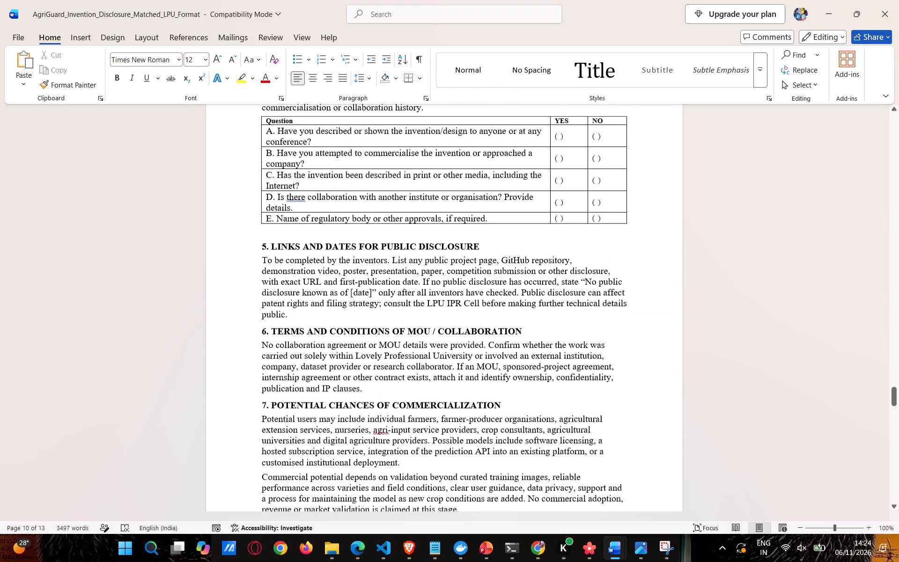
scroll(425, 332, "up", 11)
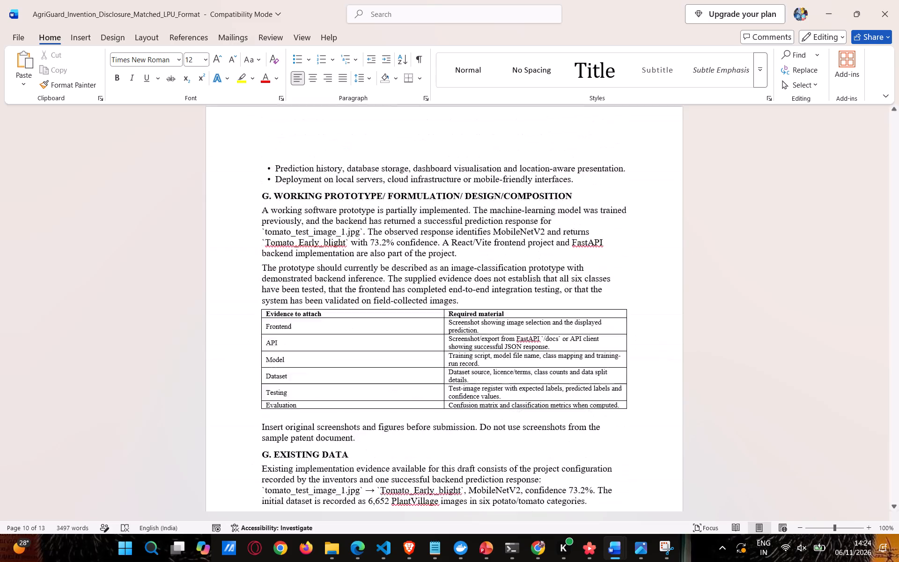
scroll(425, 332, "up", 19)
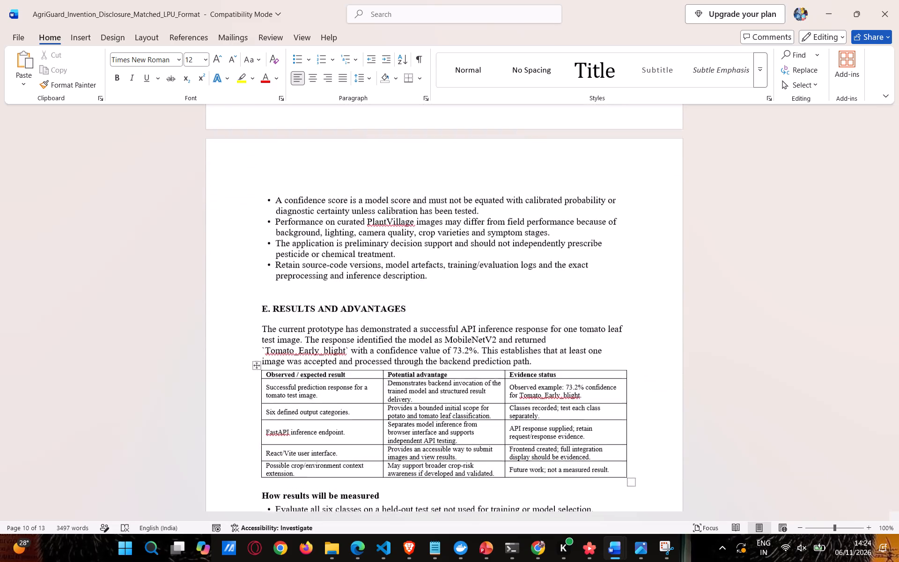
scroll(425, 332, "up", 14)
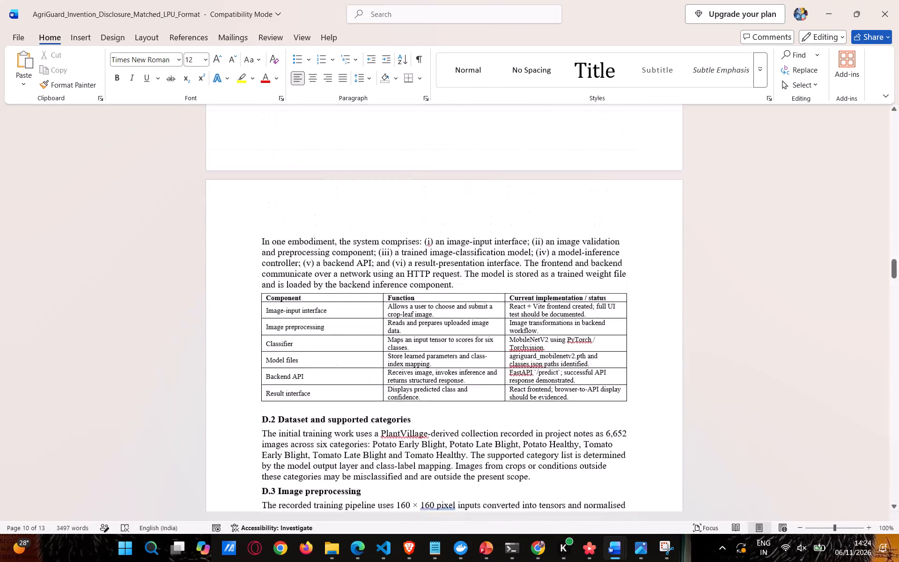
scroll(425, 332, "up", 4)
scroll(425, 332, "down", 6)
scroll(425, 332, "up", 1)
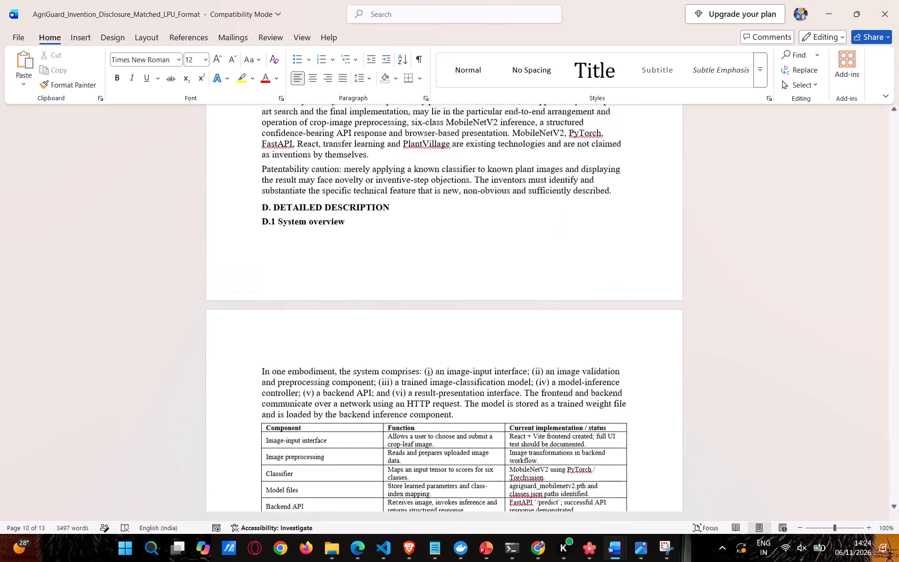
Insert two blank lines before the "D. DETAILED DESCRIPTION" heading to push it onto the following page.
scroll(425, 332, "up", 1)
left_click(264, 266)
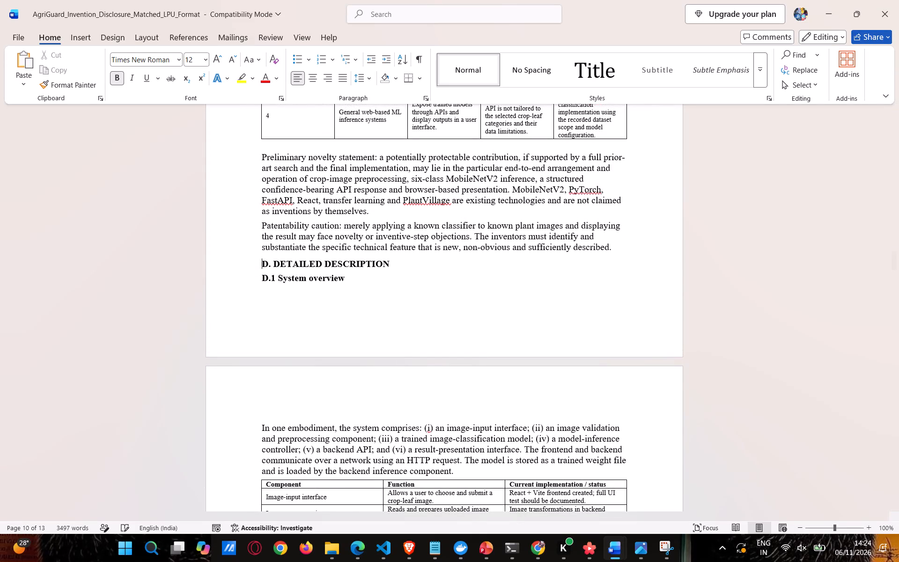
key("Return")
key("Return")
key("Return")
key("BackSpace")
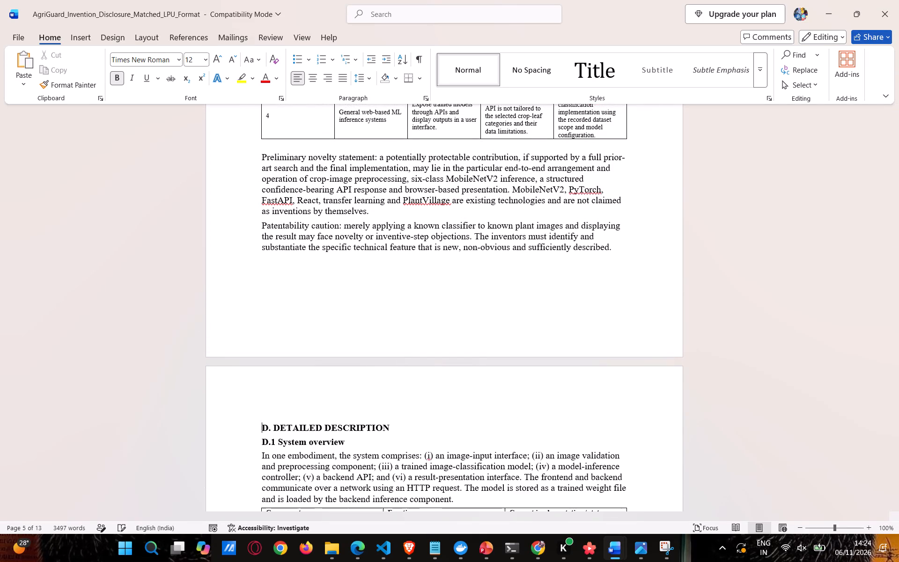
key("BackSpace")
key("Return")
Review the pages back to the title and inventor tables, and forward again to the keywords section.
scroll(352, 260, "up", 18)
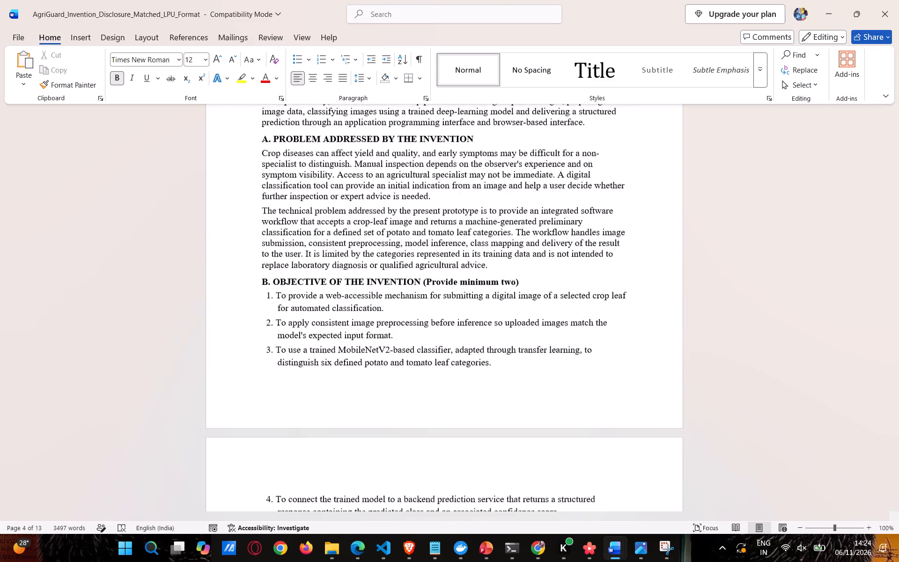
scroll(352, 260, "up", 17)
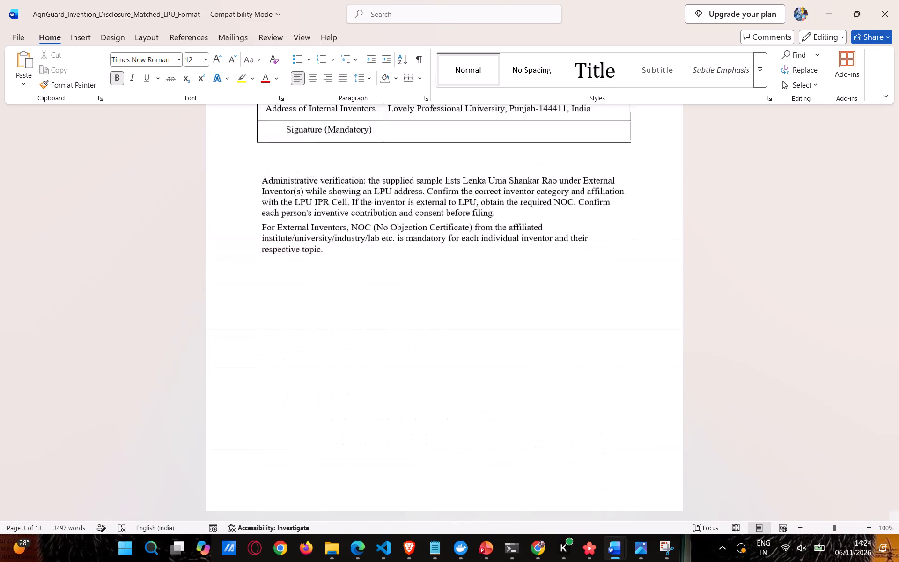
scroll(352, 260, "up", 14)
scroll(352, 260, "up", 7)
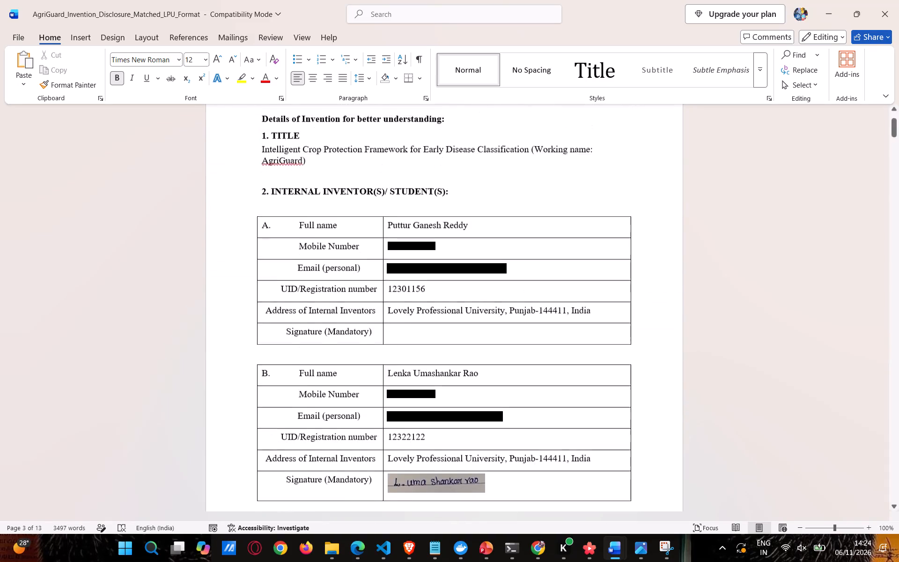
scroll(352, 260, "up", 9)
scroll(352, 260, "down", 20)
scroll(352, 260, "down", 9)
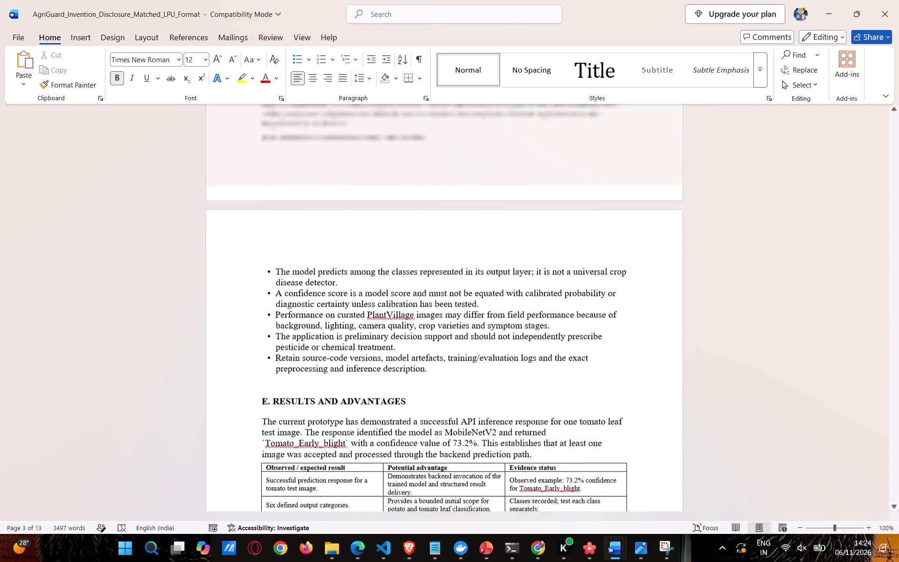
scroll(352, 260, "down", 10)
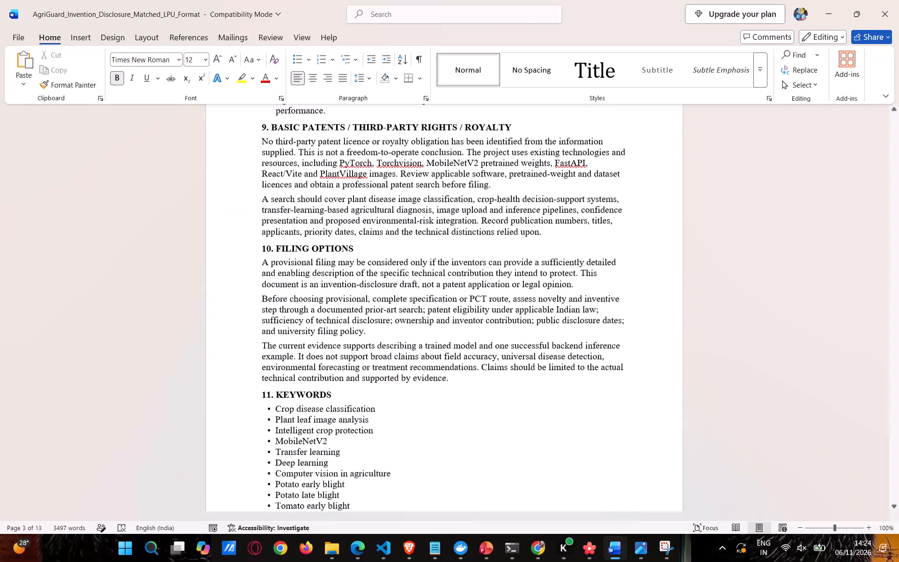
Search the document for "agri", look over the matches near the keywords and checklist, and close the search.
left_click(746, 166)
key("ctrl+f")
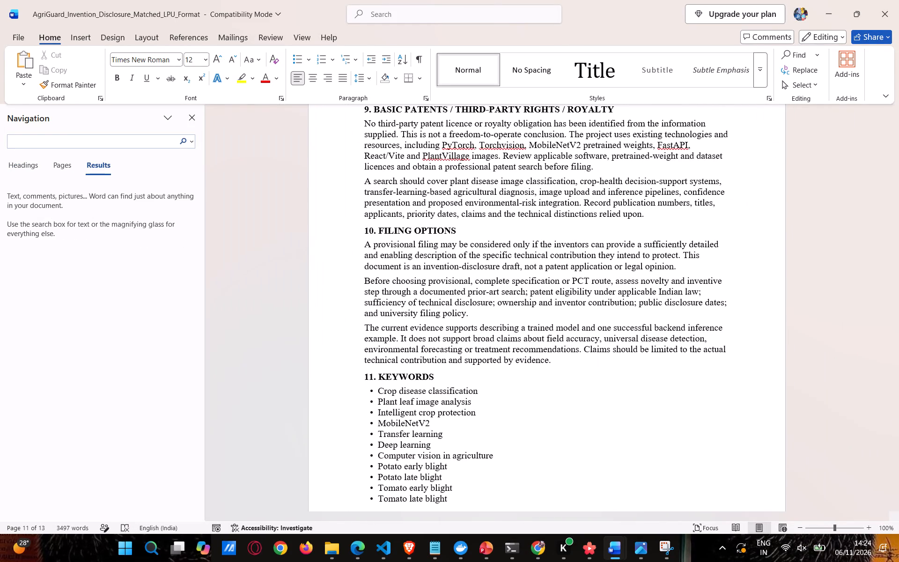
type("agri")
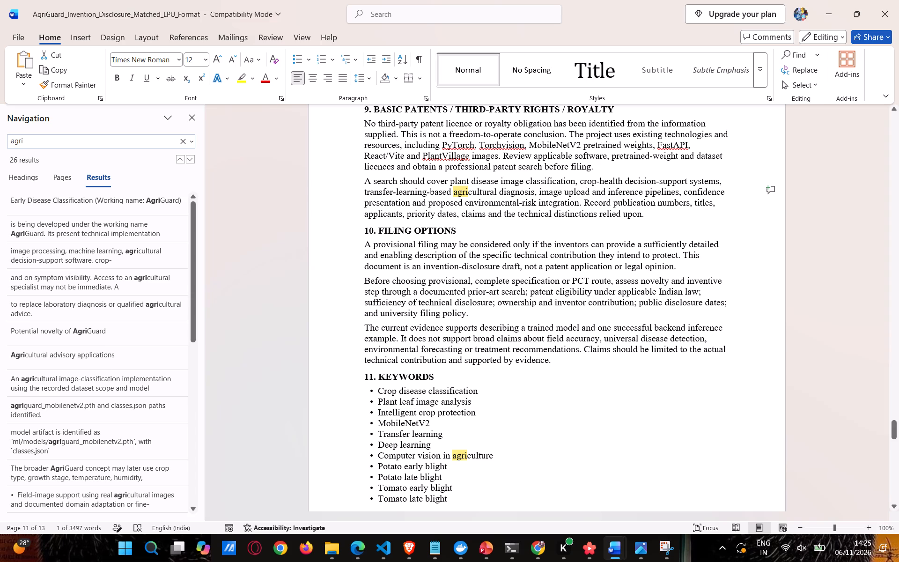
scroll(531, 365, "down", 6)
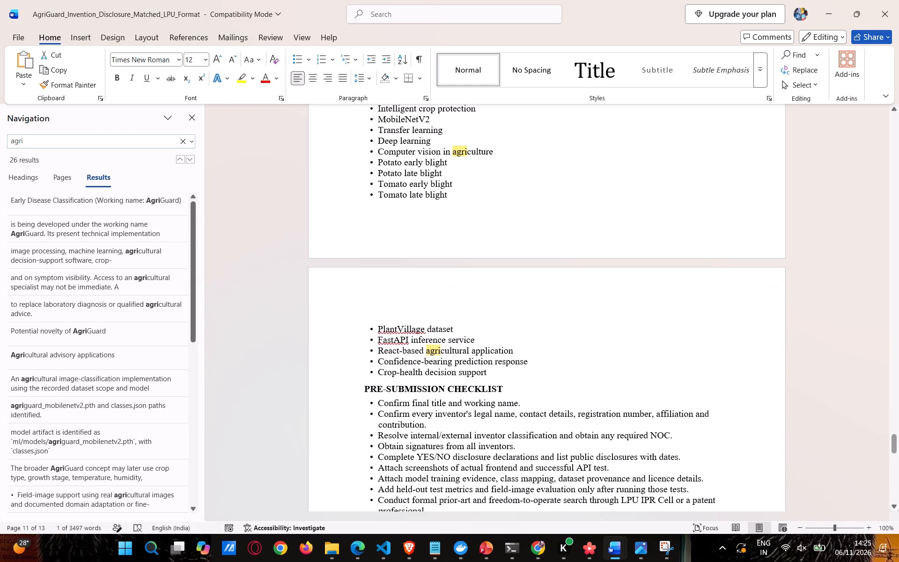
left_click(190, 125)
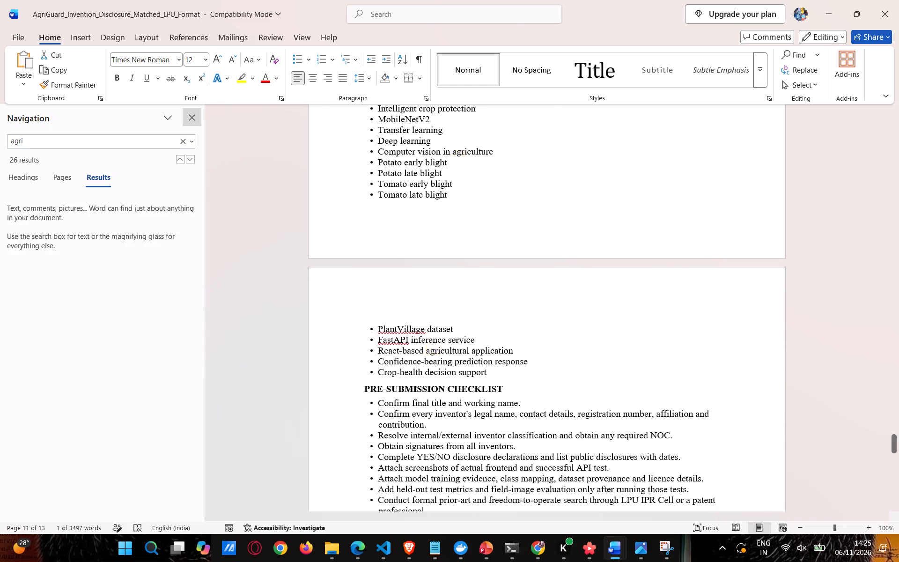
scroll(374, 272, "down", 1)
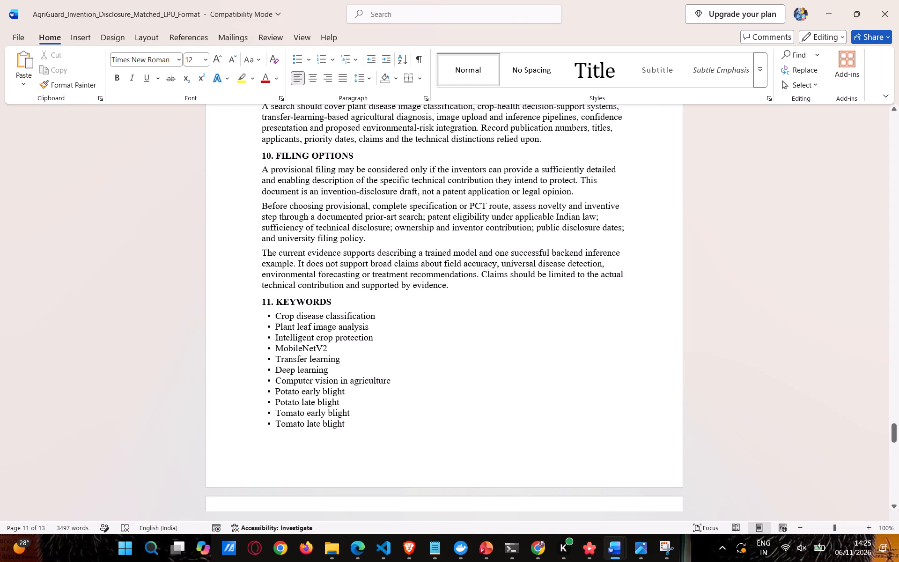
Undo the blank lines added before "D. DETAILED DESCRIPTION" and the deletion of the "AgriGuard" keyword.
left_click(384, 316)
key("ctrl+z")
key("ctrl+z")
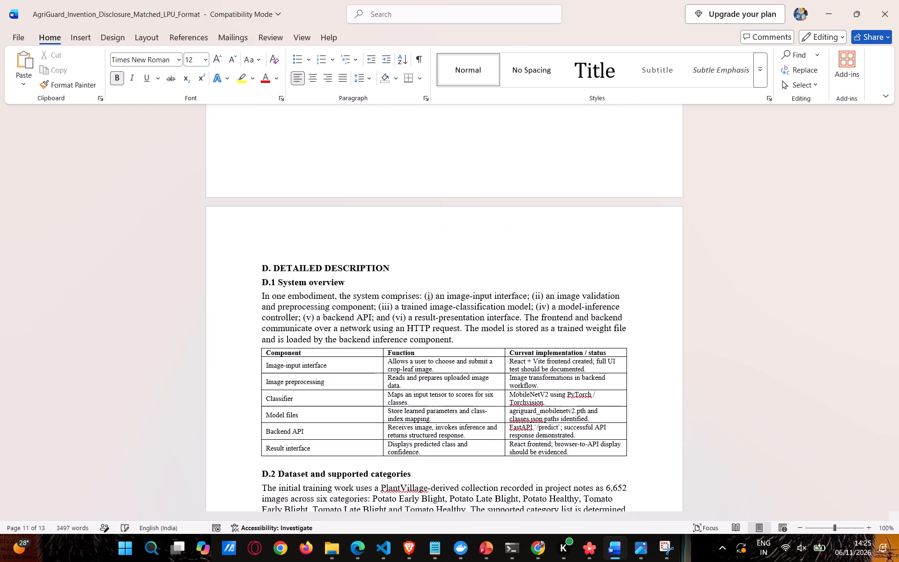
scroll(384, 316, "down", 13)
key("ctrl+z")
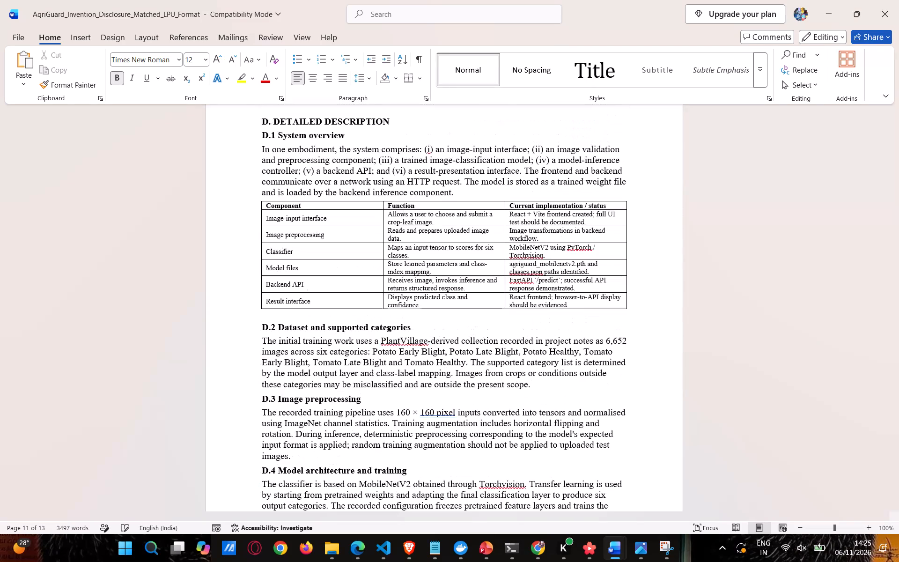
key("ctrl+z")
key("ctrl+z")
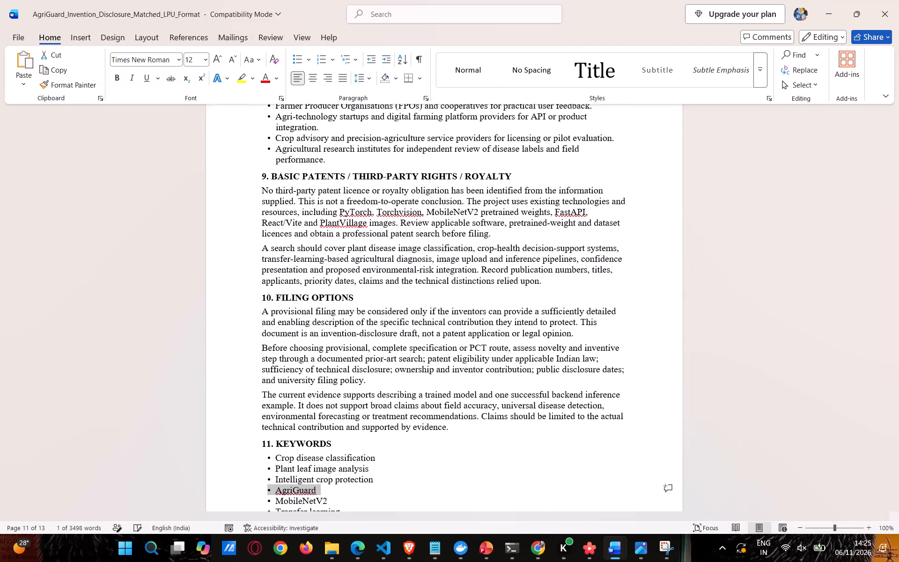
Remove the "AgriGuard" bullet from the 11. KEYWORDS list.
left_click(323, 488)
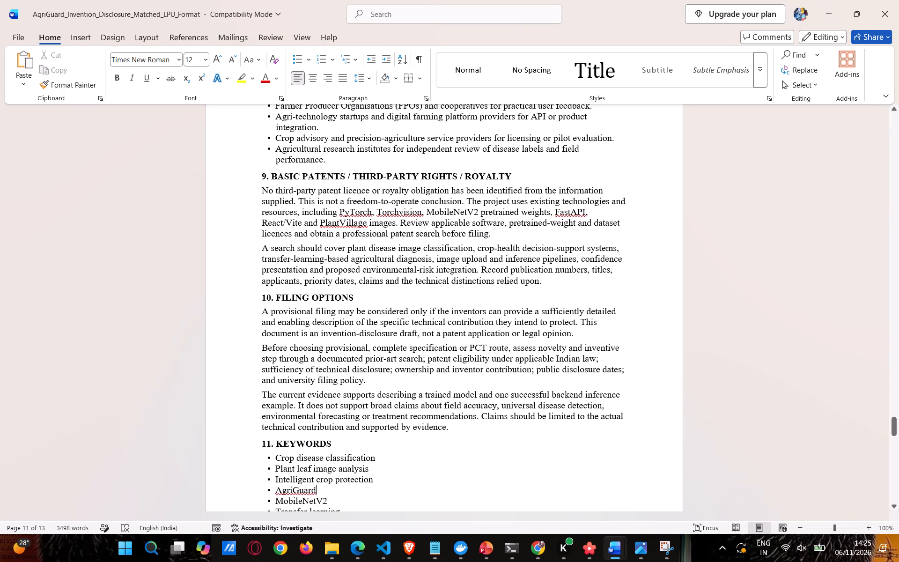
left_click_drag(320, 489, 273, 488)
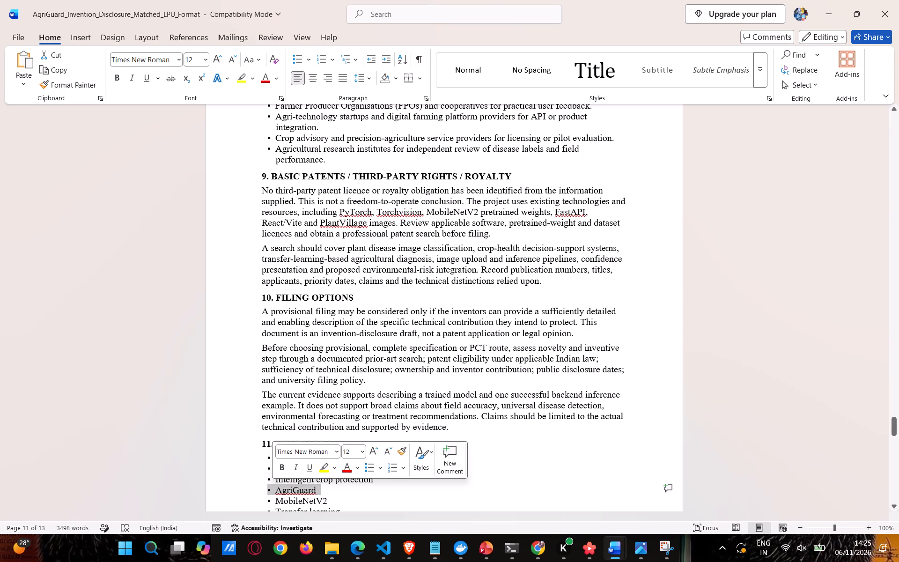
key("BackSpace")
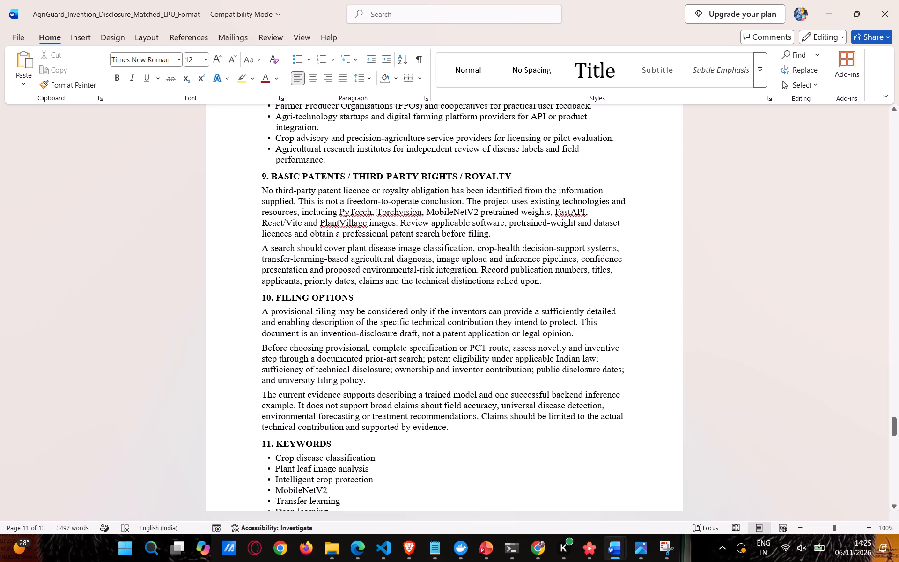
Search the document for "agriguard", going to its first occurrence in the title section.
key("ctrl+g")
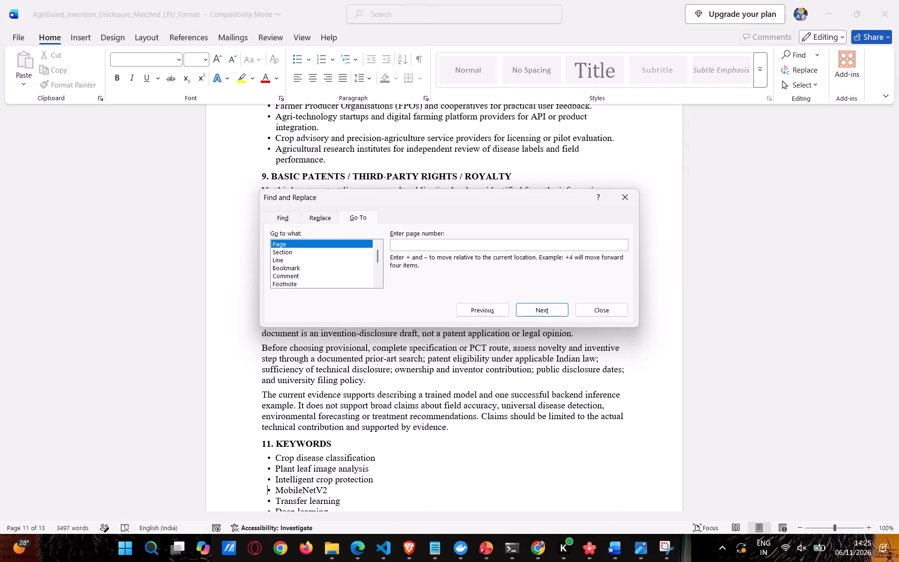
left_click(292, 257)
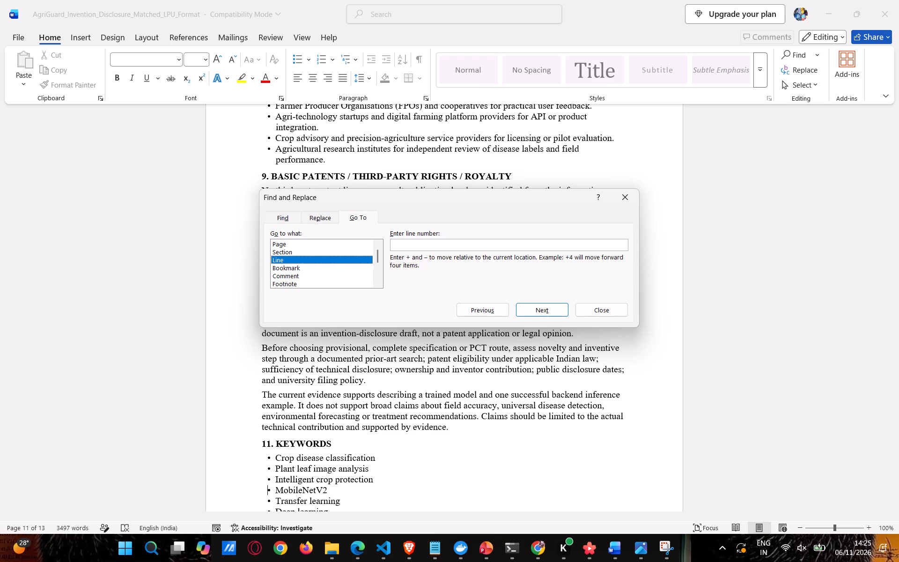
left_click(319, 218)
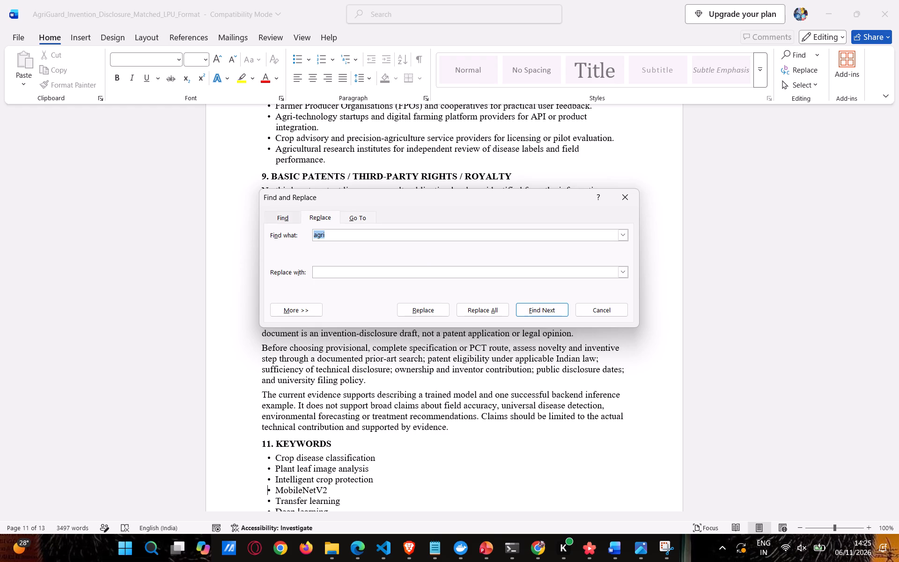
left_click(287, 222)
left_click(331, 239)
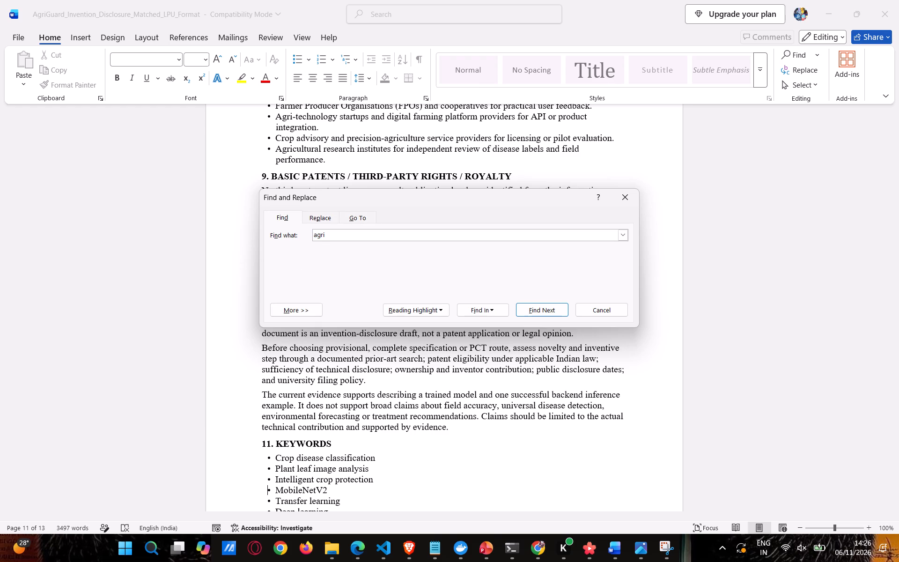
left_click(339, 236)
type("guard")
left_click(524, 311)
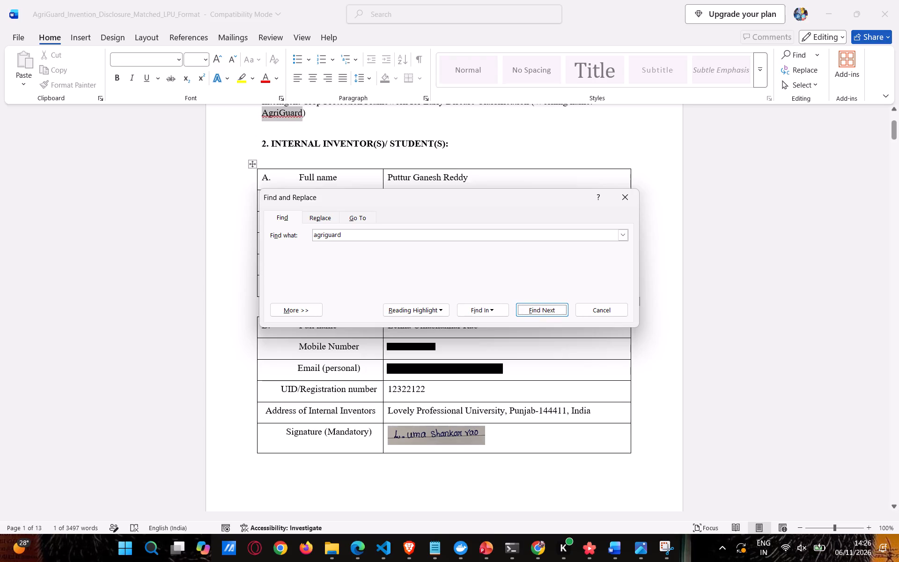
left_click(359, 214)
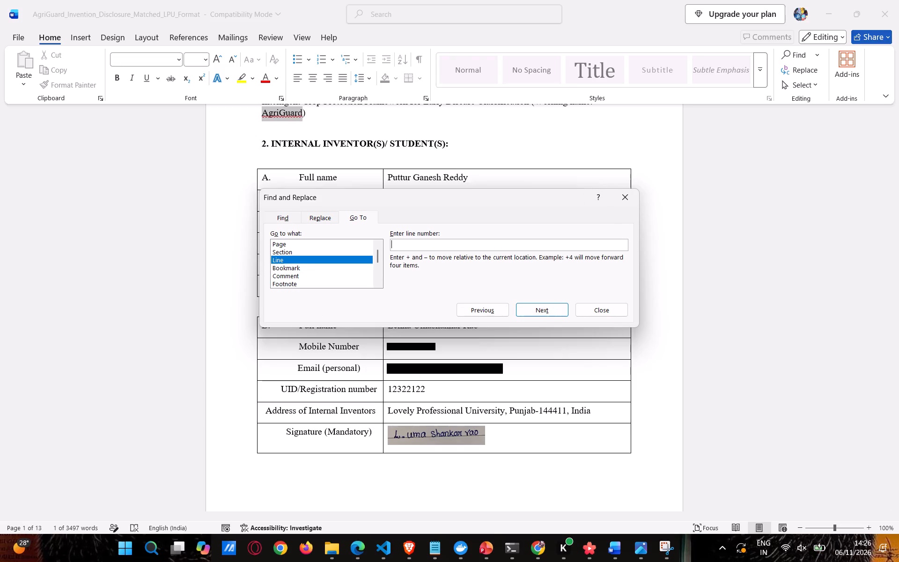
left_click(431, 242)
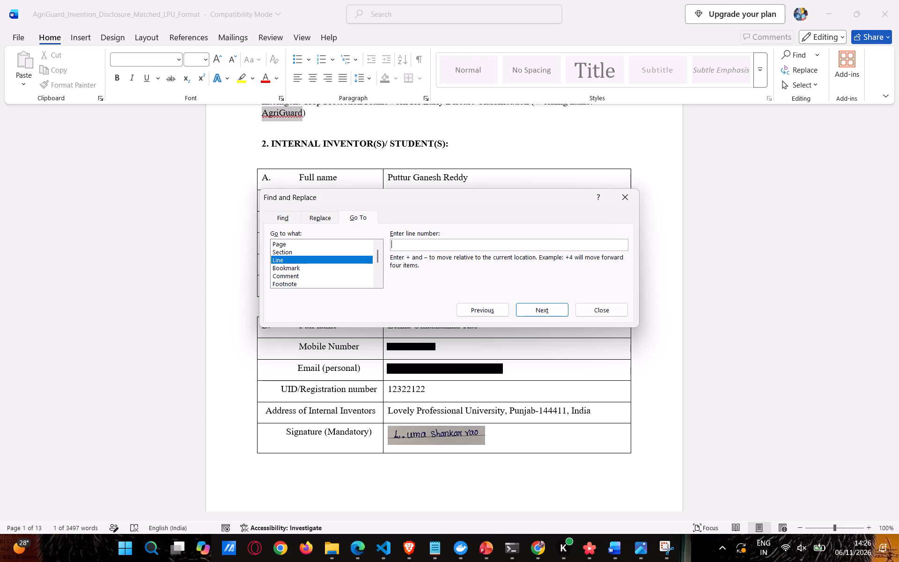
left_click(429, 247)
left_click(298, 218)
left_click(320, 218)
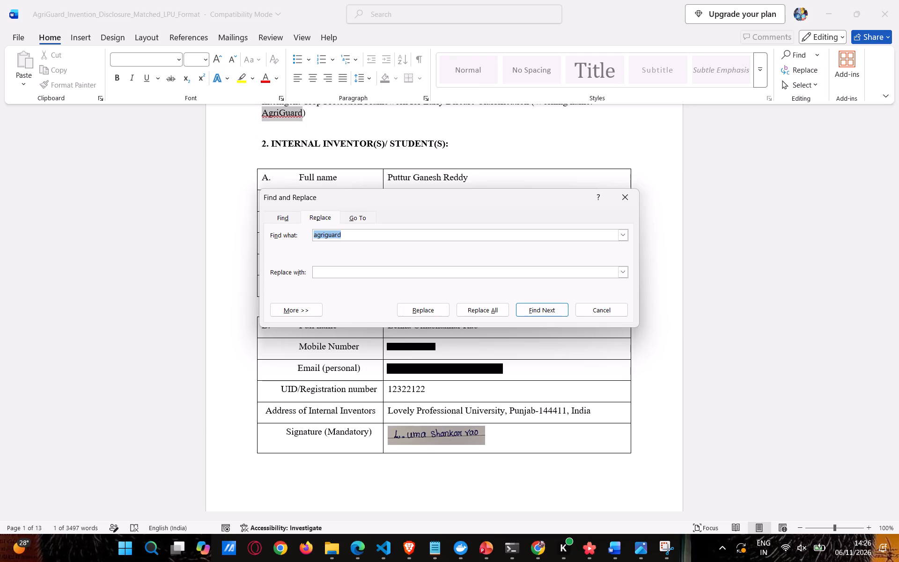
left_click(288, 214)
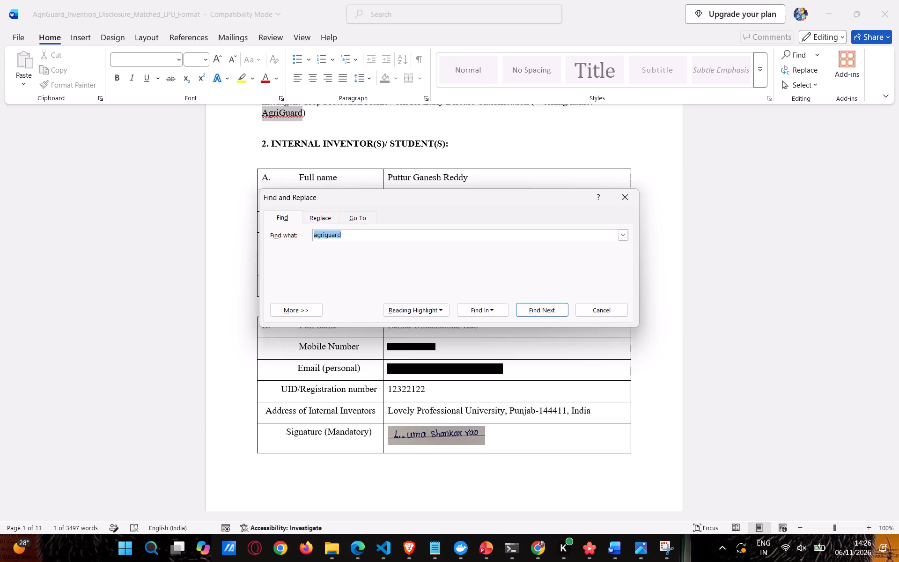
Delete "(Working name: AgriGuard)" from the end of the invention title under 1. TITLE.
left_click_drag(544, 192, 557, 315)
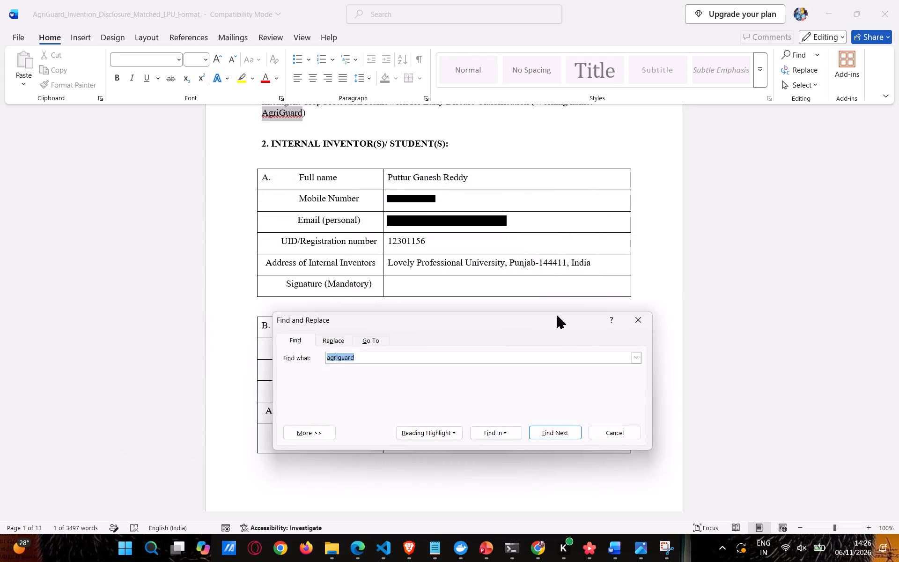
left_click_drag(557, 315, 676, 298)
scroll(444, 199, "up", 3)
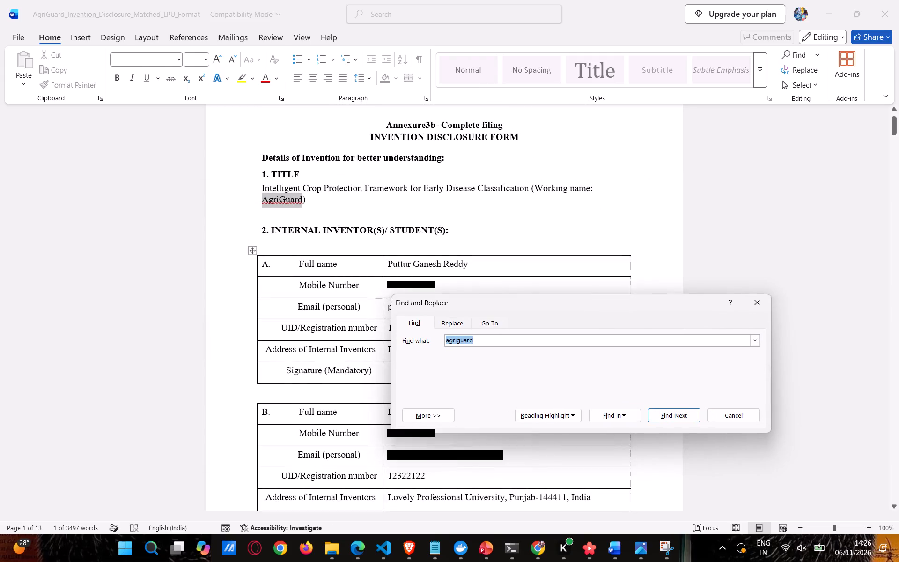
left_click(314, 200)
left_click_drag(311, 200, 570, 178)
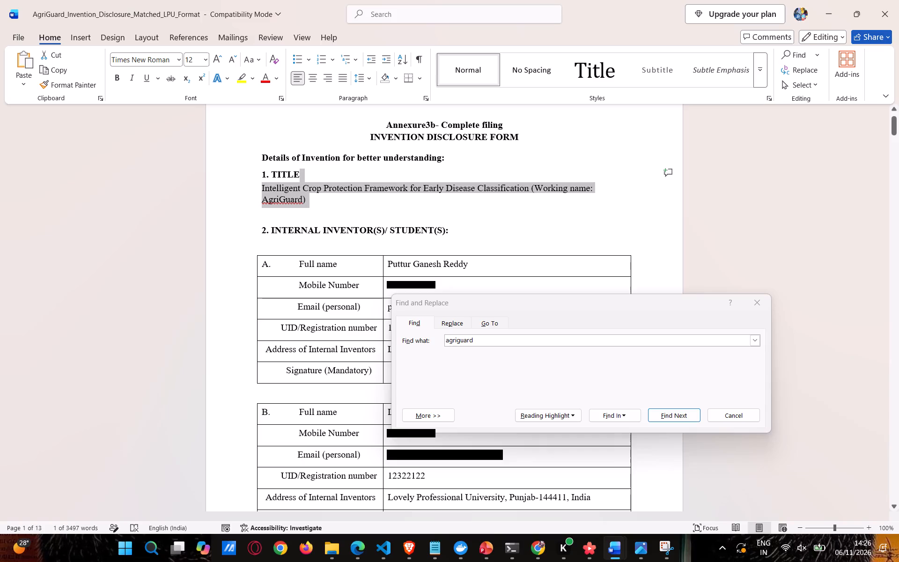
left_click_drag(570, 178, 538, 189)
key("BackSpace")
key("BackSpace")
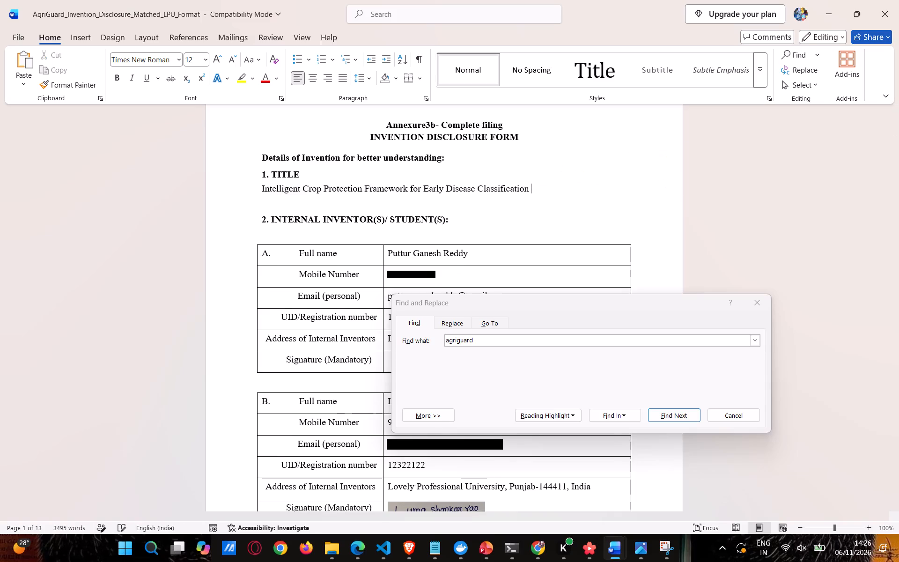
Find the next "agriguard" match and delete the sentence "The system is being developed under the working name AgriGuard." above Technical field.
left_click(511, 344)
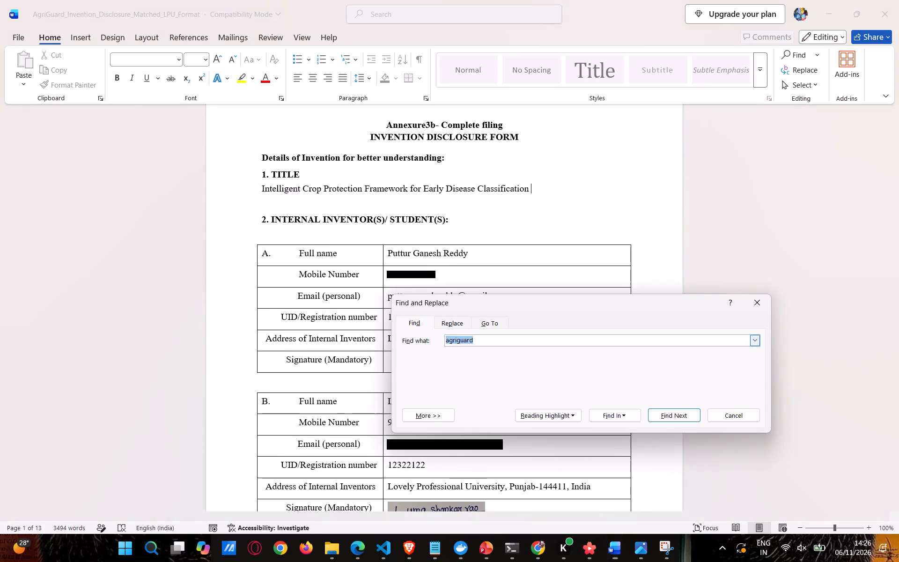
key("Return")
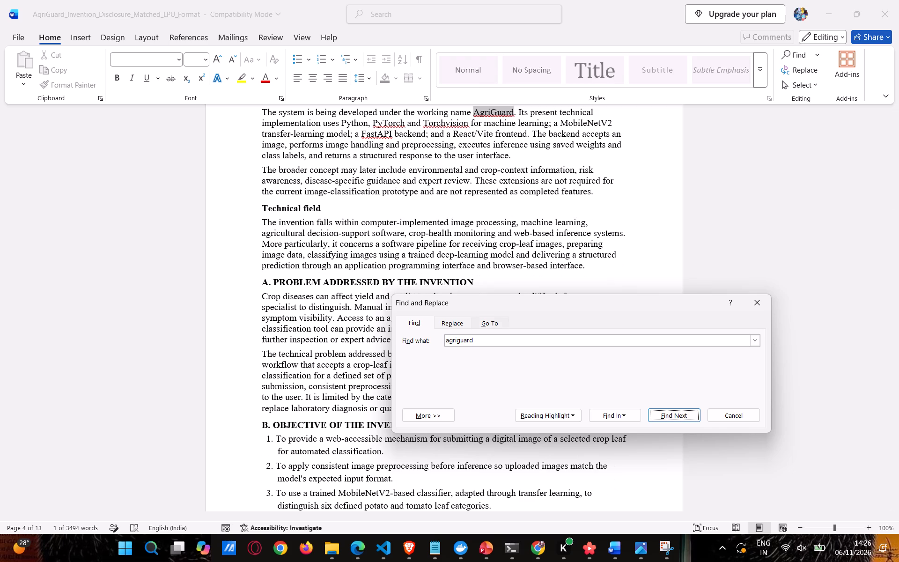
scroll(519, 221, "up", 1)
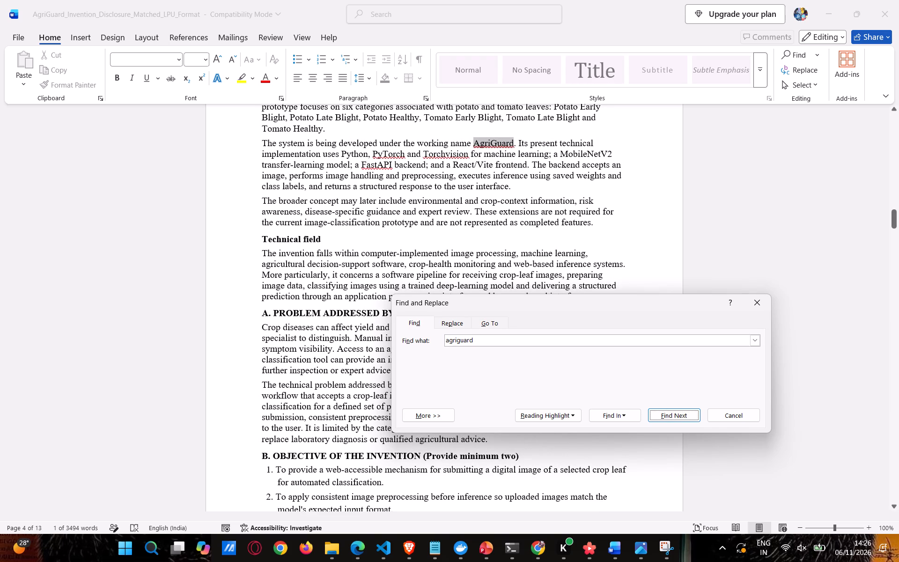
left_click(513, 140)
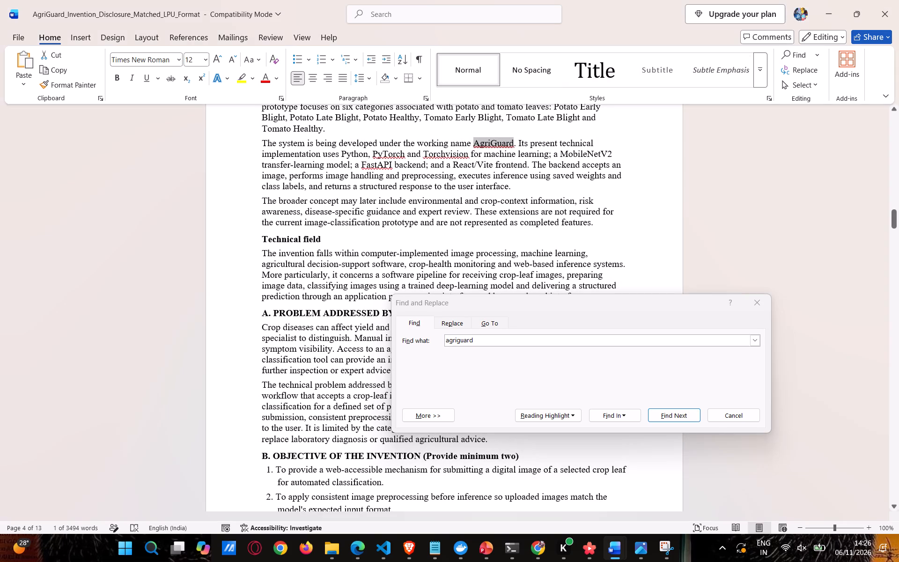
left_click_drag(514, 145, 508, 145)
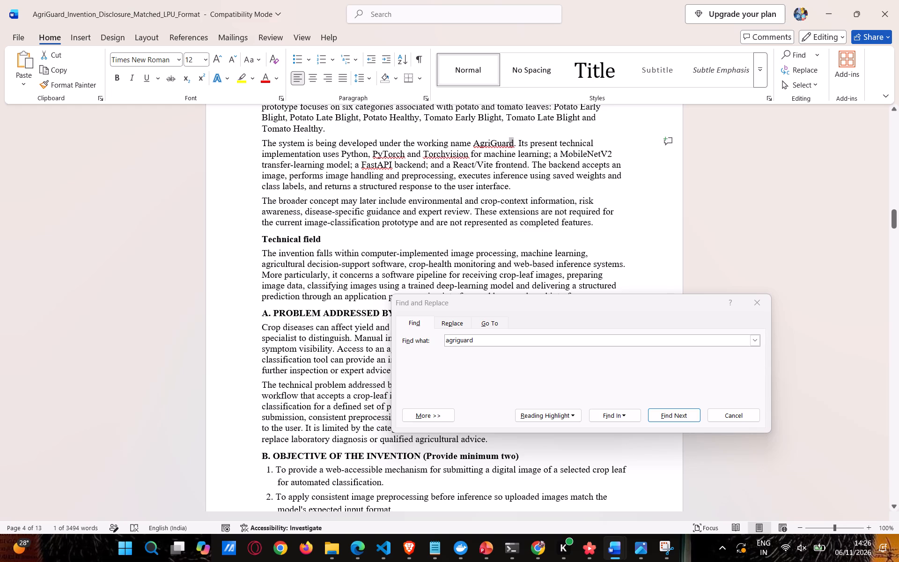
left_click_drag(508, 145, 273, 144)
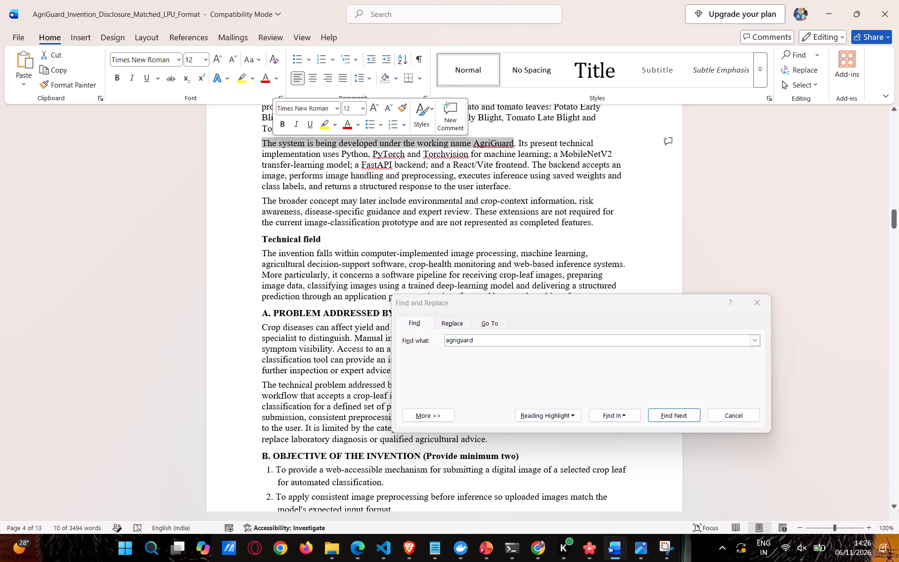
key("BackSpace")
key("Delete")
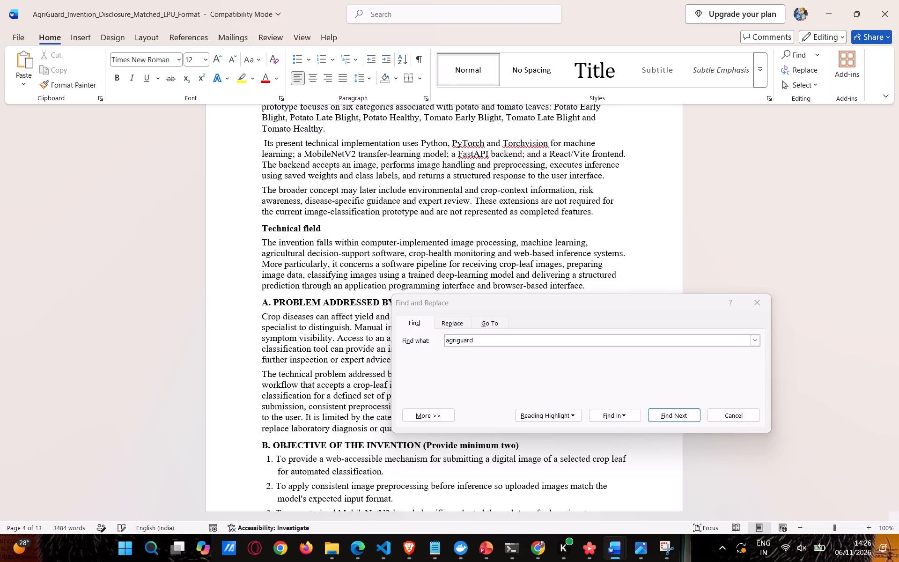
key("Delete")
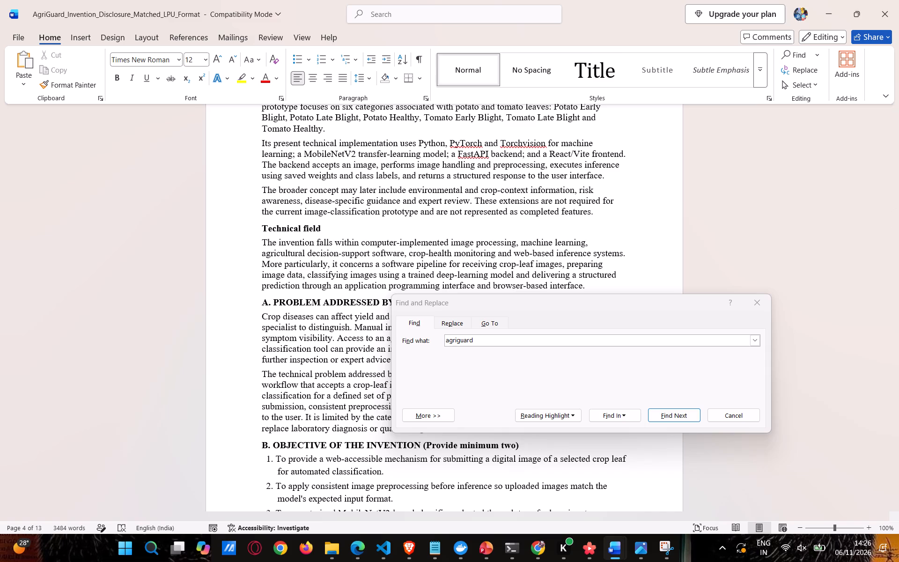
Find the next "agriguard" match and shorten the last column header of the patent comparison table to "Potential novelty".
left_click(655, 421)
scroll(523, 233, "up", 1)
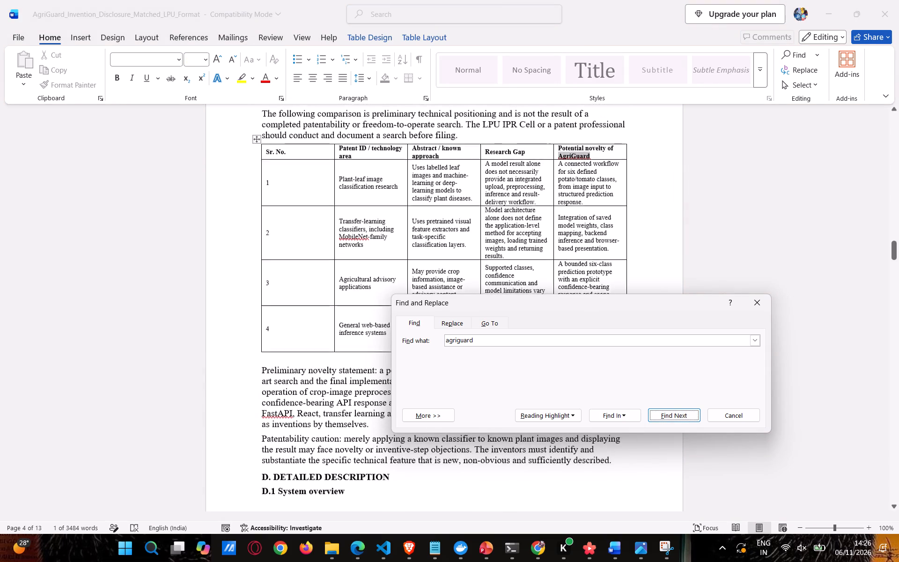
left_click(595, 158)
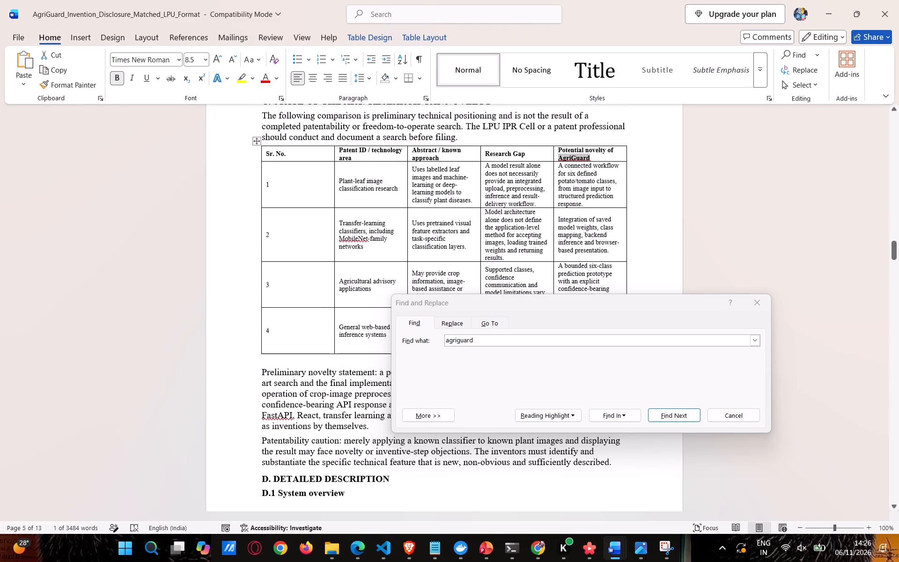
left_click(597, 158)
key("BackSpace")
key("BackSpace")
key("BackSpace")
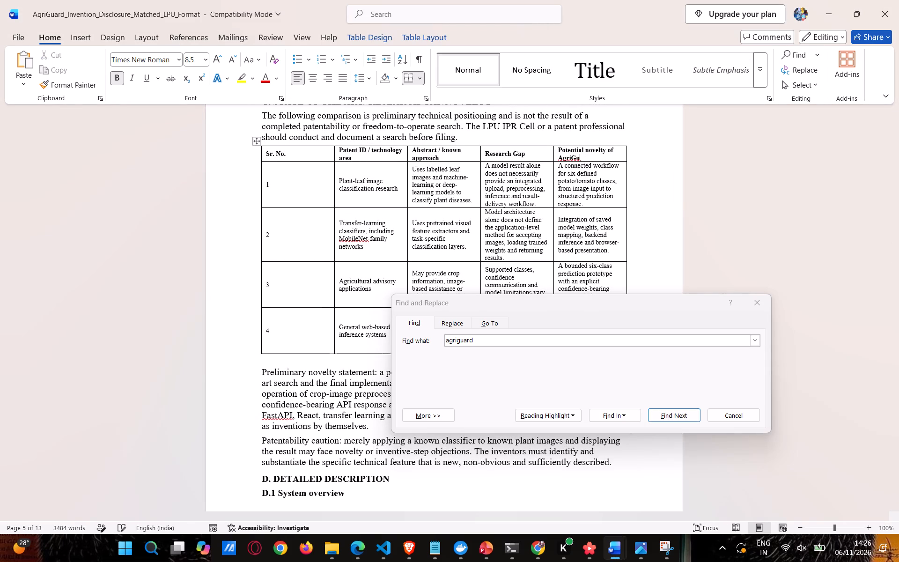
key("BackSpace")
key("BackSpace")
key("BackSpace")
key("BackSpace")
key("BackSpace")
key("BackSpace")
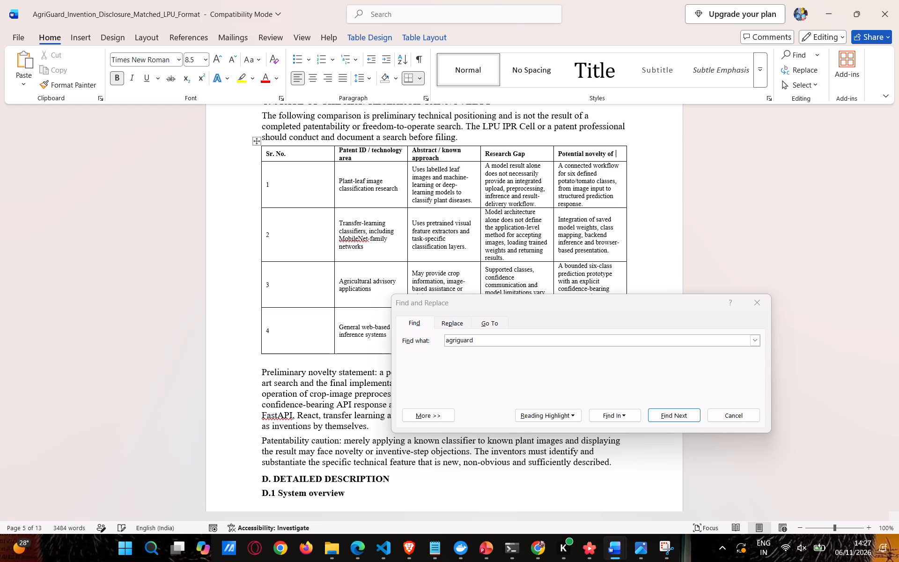
key("BackSpace")
key("BackSpace")
key("BackSpace")
key("BackSpace")
Go through the next "agriguard" matches, checking the Model files row of the component table and the saved model path in D.4.
scroll(585, 217, "down", 3)
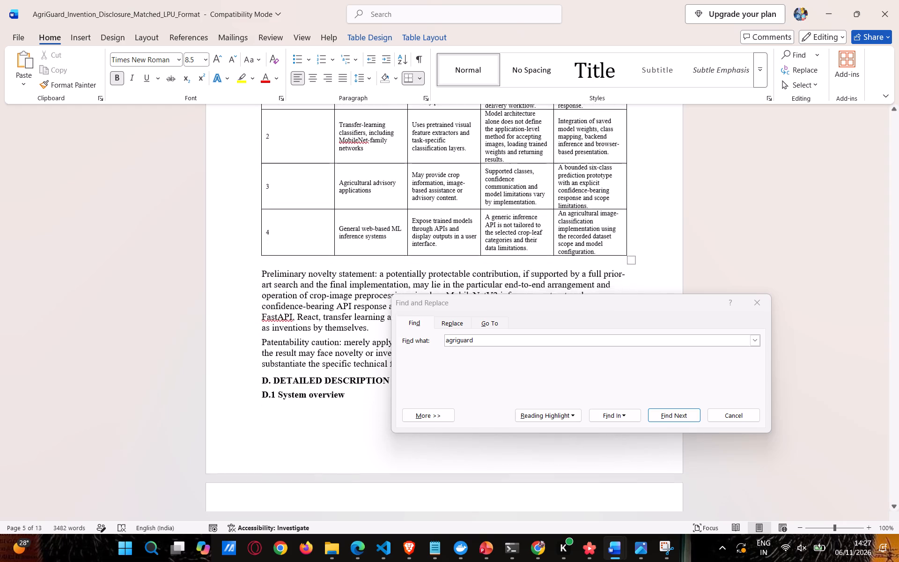
scroll(585, 217, "down", 1)
left_click(674, 418)
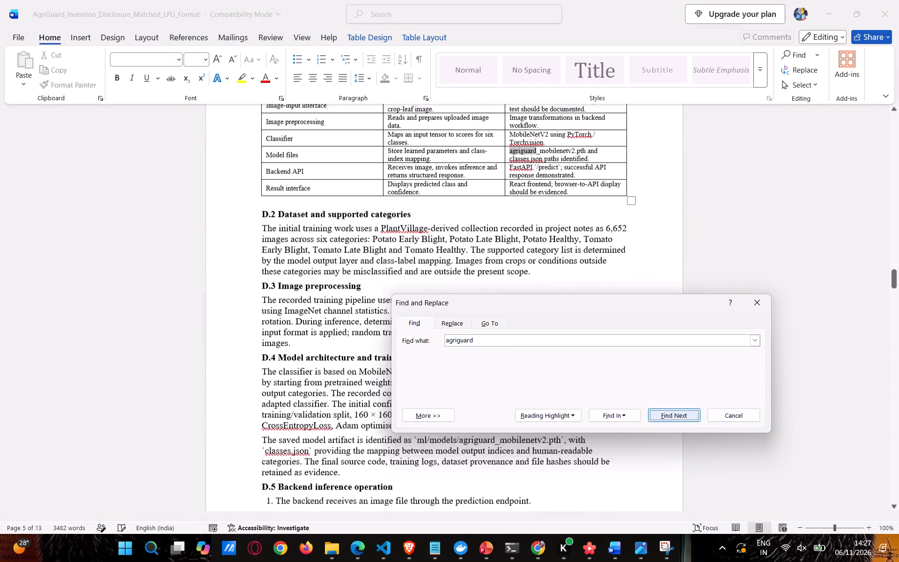
scroll(550, 234, "up", 1)
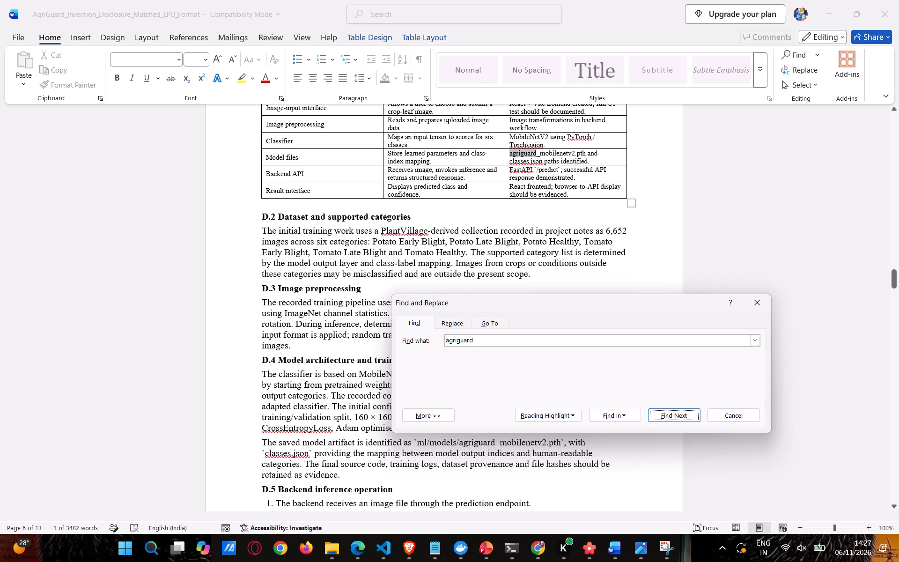
left_click(572, 218)
scroll(578, 203, "down", 3)
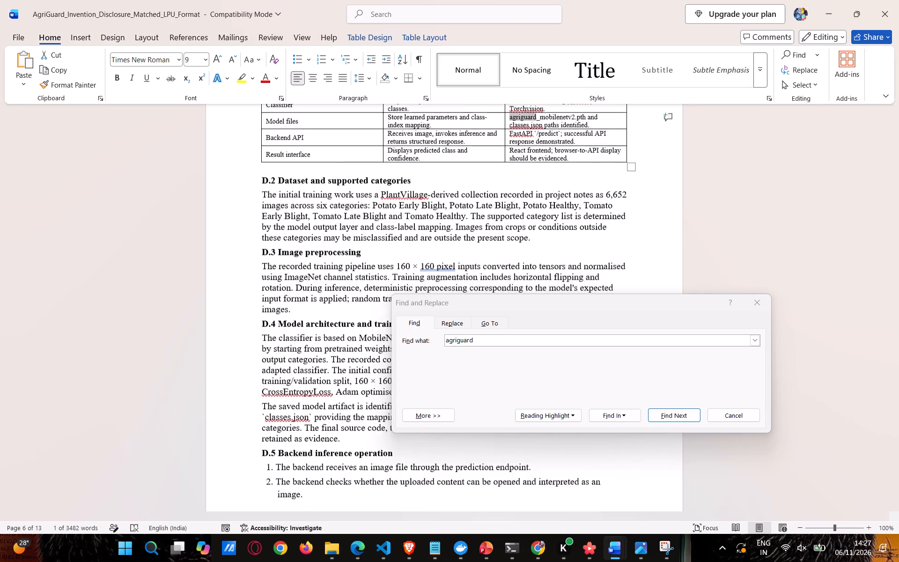
scroll(578, 203, "down", 1)
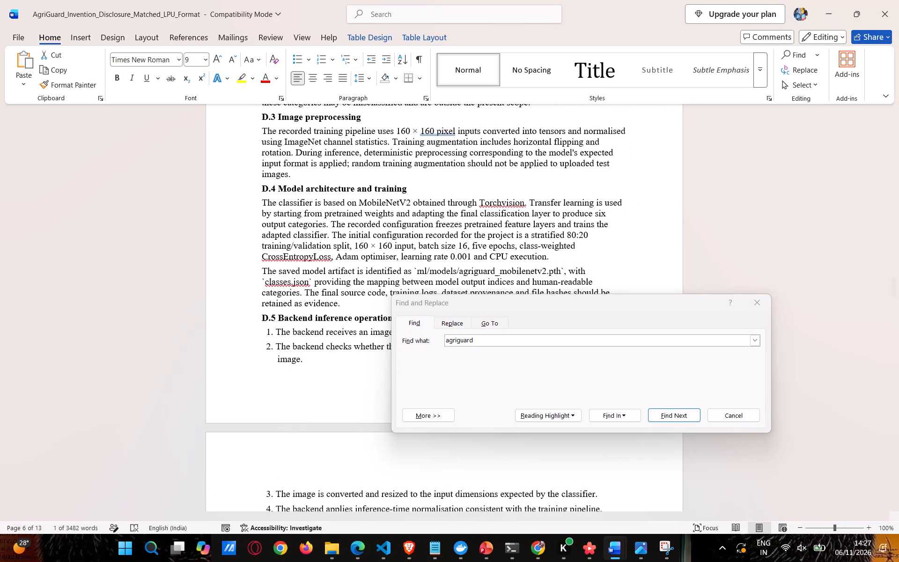
left_click(675, 412)
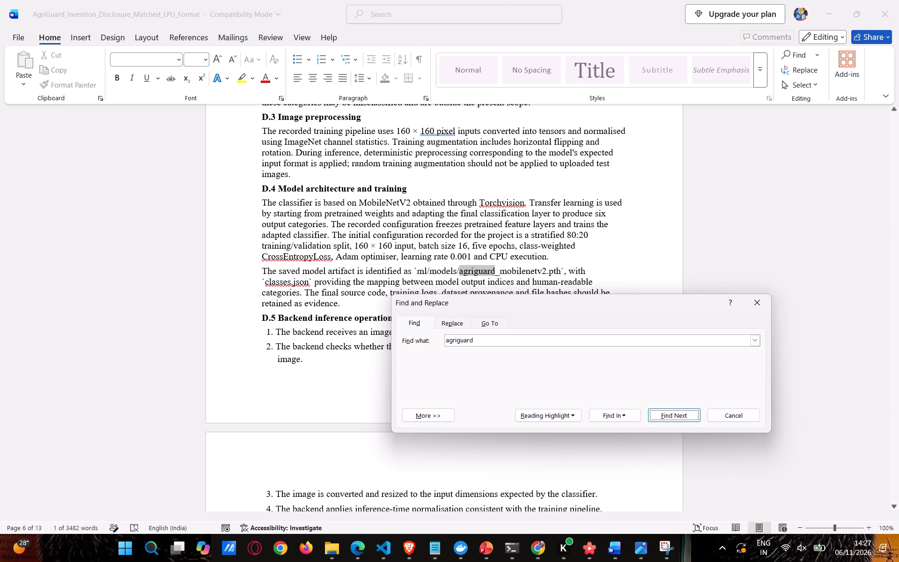
Find the next "agriguard" match and delete the word "AgriGuard" from "The broader AgriGuard concept" under D.8 Possible future embodiments.
left_click(673, 412)
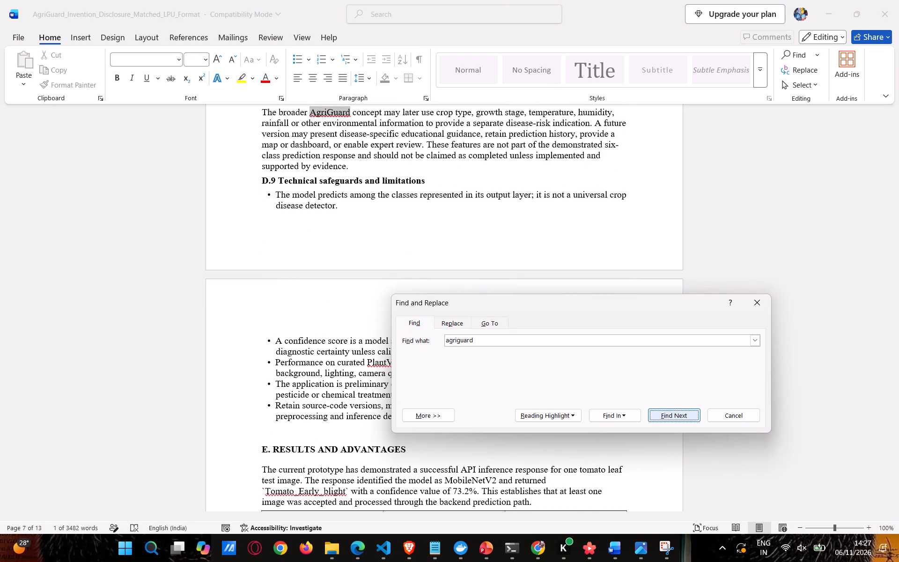
scroll(420, 193, "up", 1)
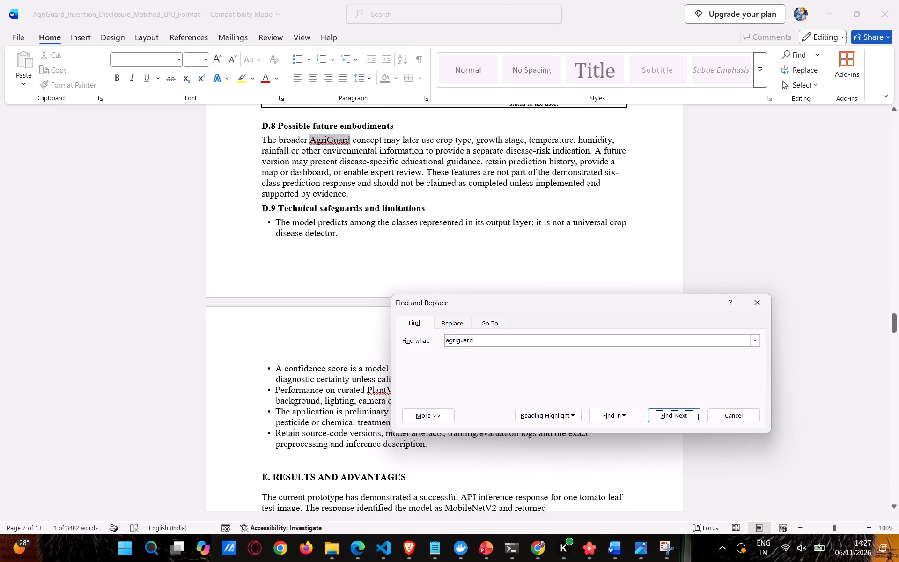
left_click(352, 142)
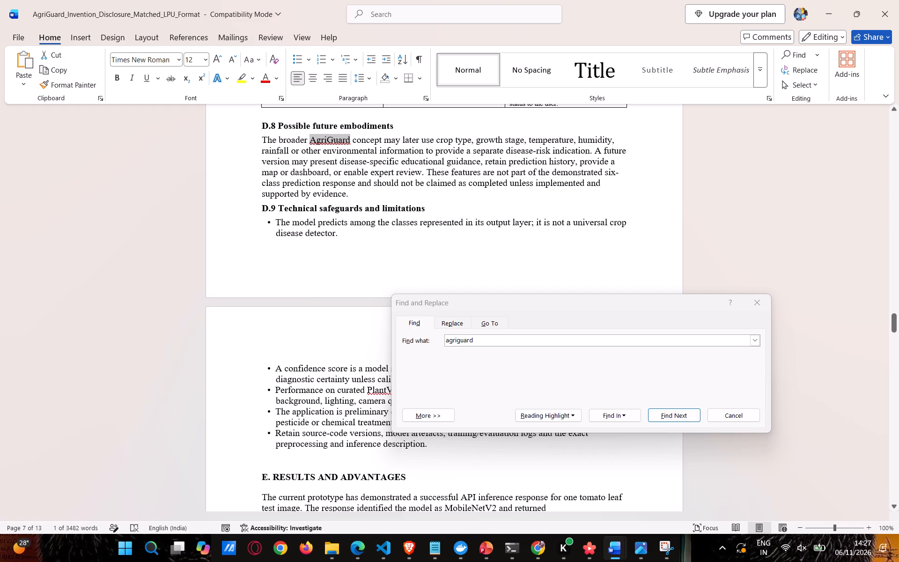
key("BackSpace")
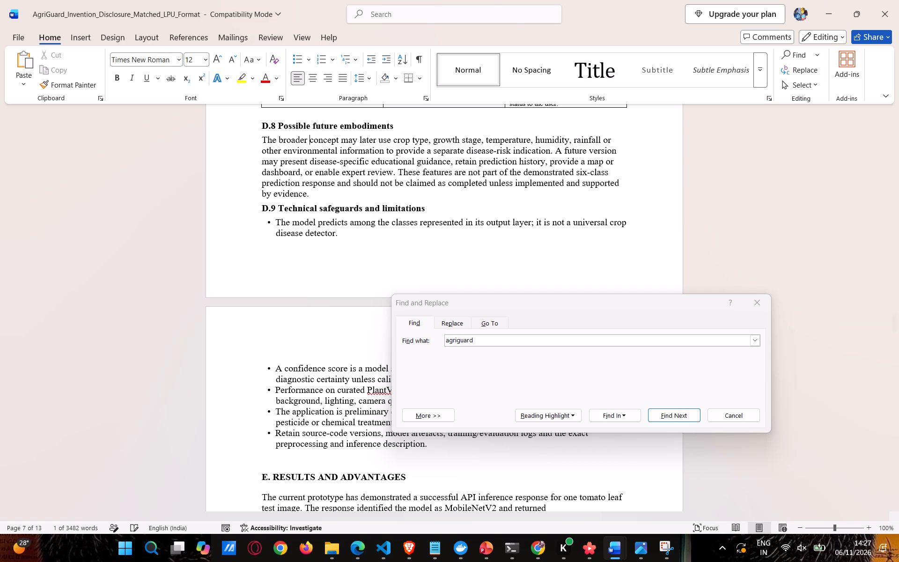
Search the rest of the document for remaining "agriguard" matches, close the search, and look back over the D.1 component table.
left_click(660, 409)
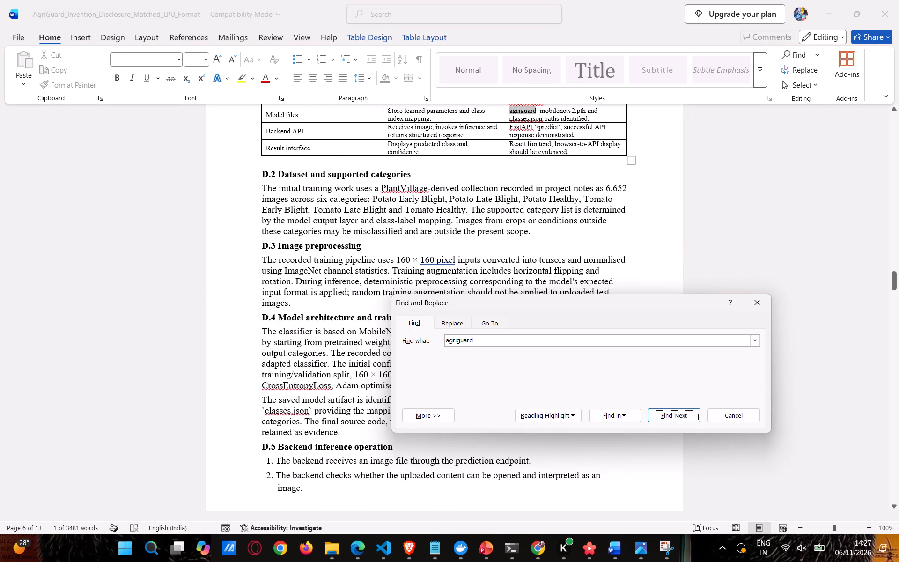
scroll(560, 266, "up", 1)
left_click(682, 412)
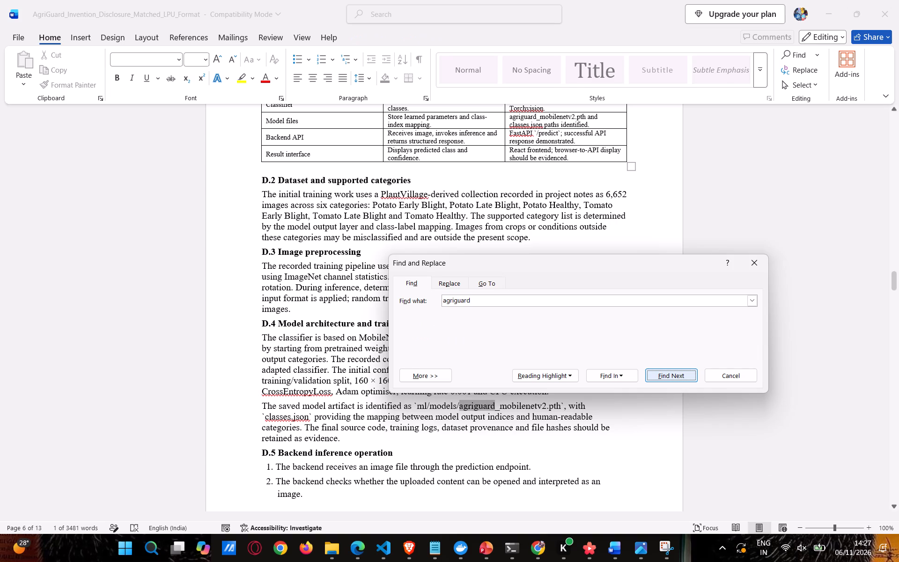
left_click(674, 374)
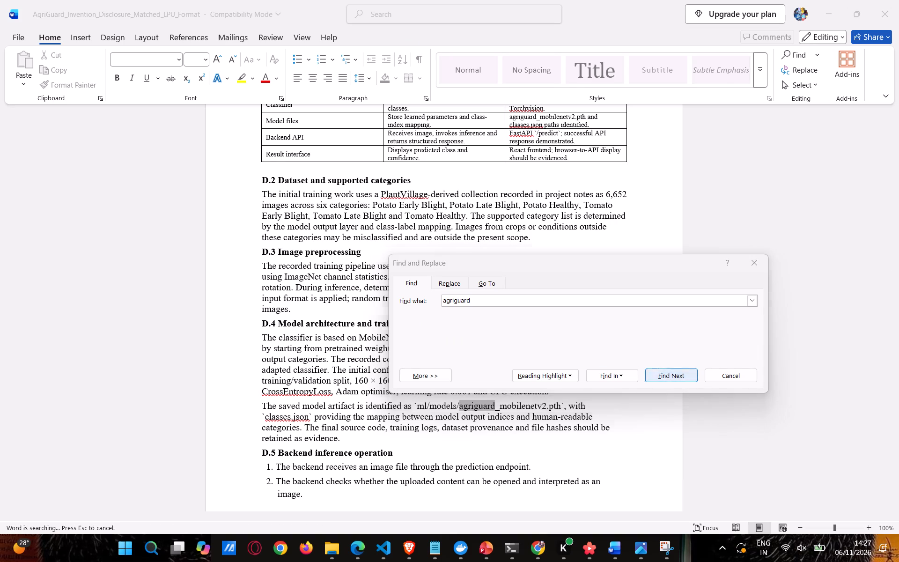
left_click(650, 350)
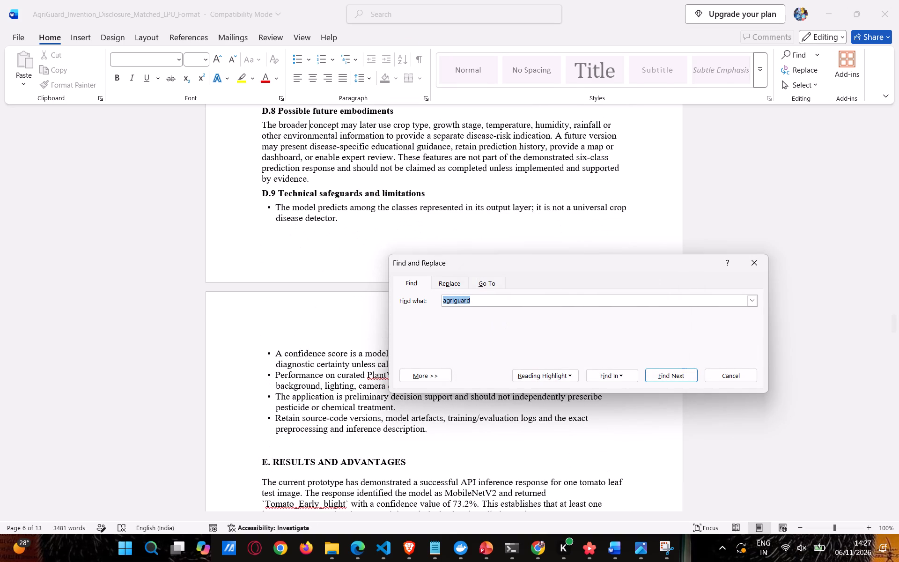
left_click(754, 265)
scroll(531, 299, "up", 15)
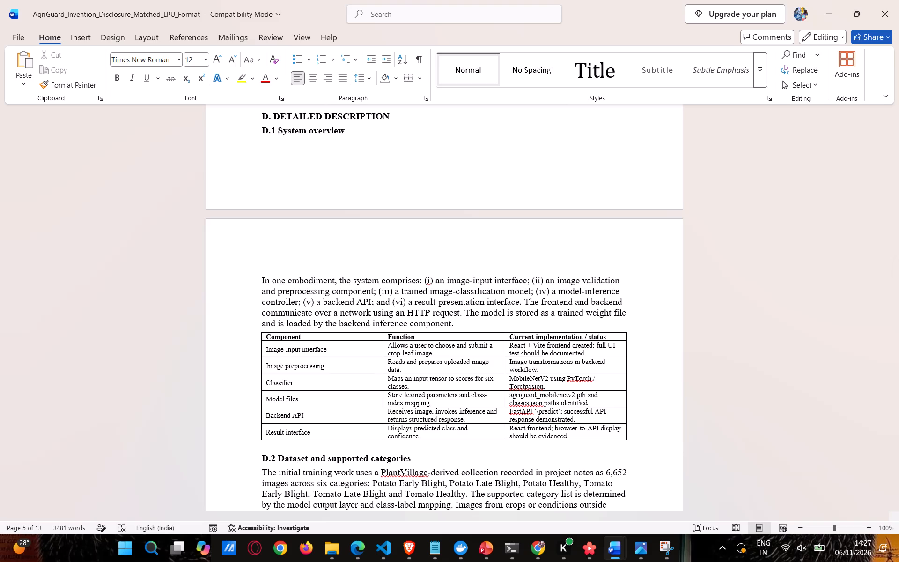
Close the Snipping Tool and Photos windows holding the signature images, returning to the disclosure document.
left_click(672, 549)
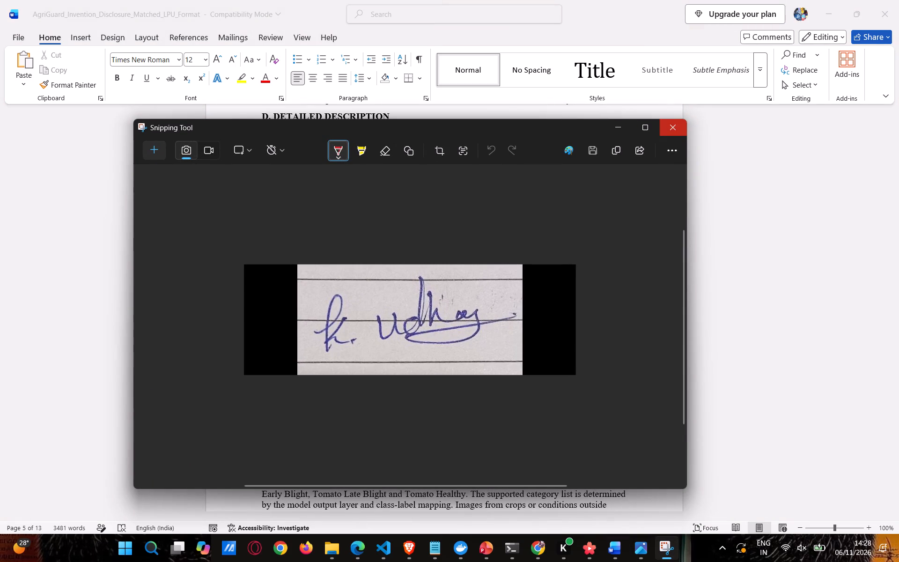
left_click(675, 131)
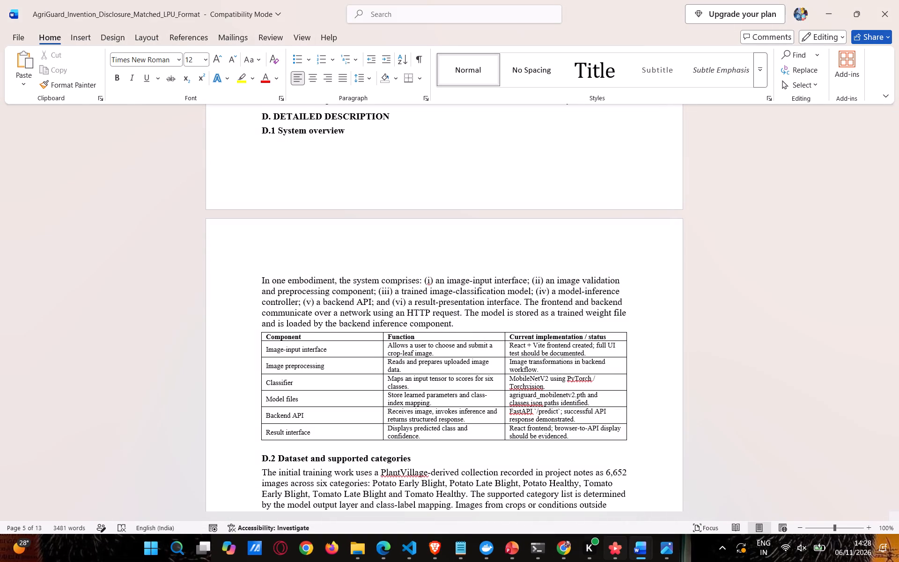
left_click(668, 553)
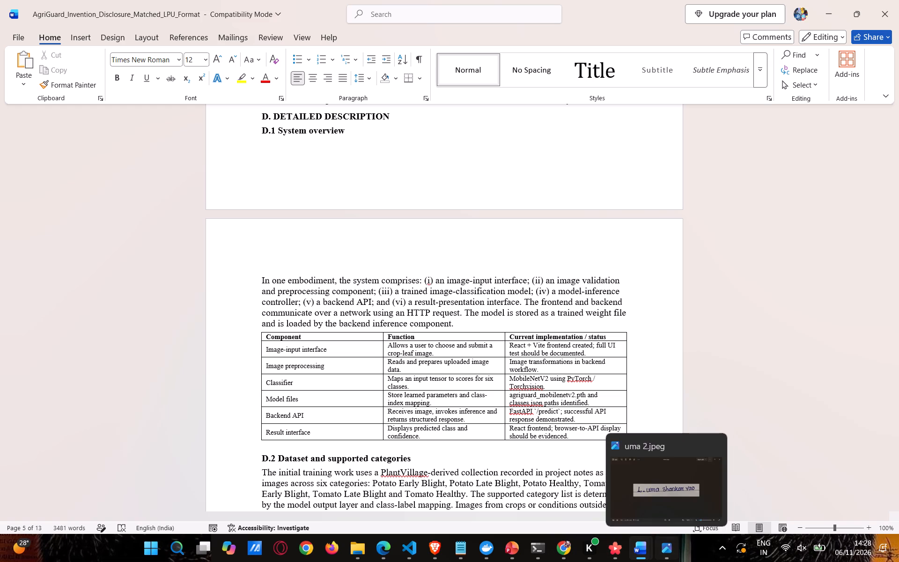
left_click(683, 27)
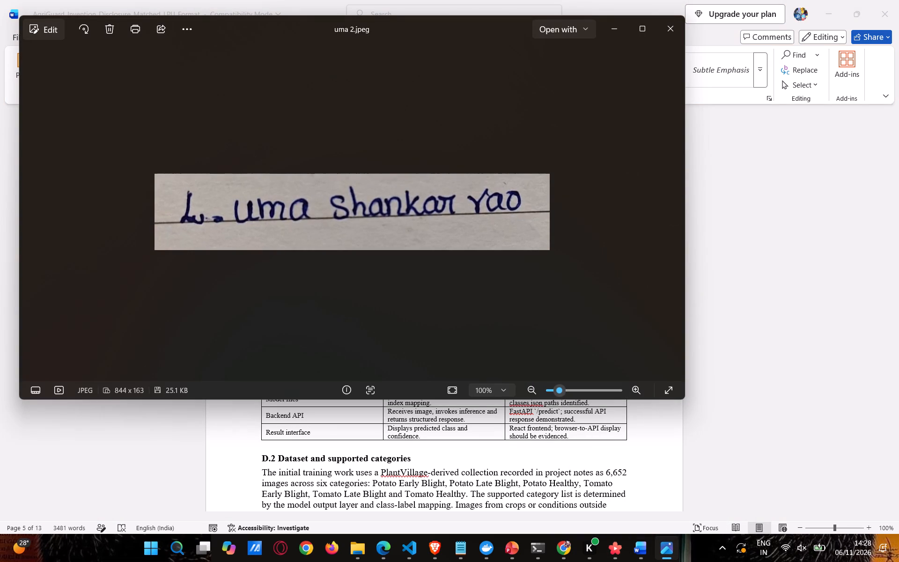
left_click(678, 28)
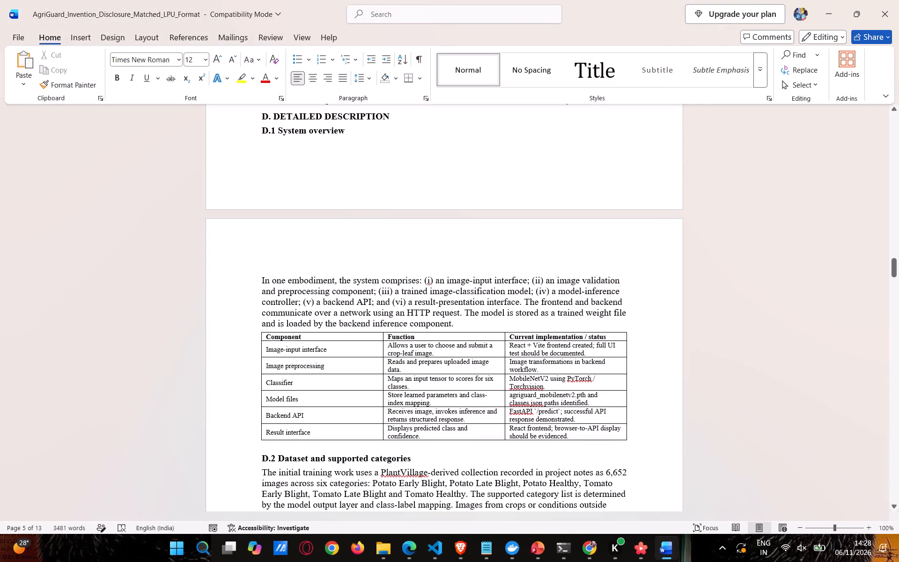